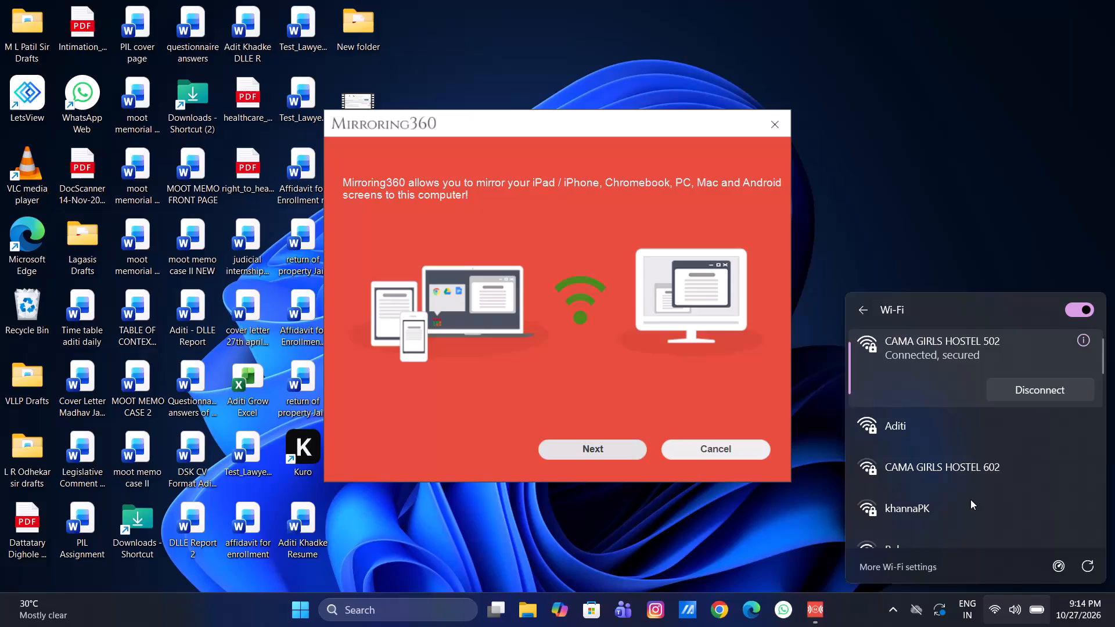
Close the Mirroring360 setup window.
click(781, 120)
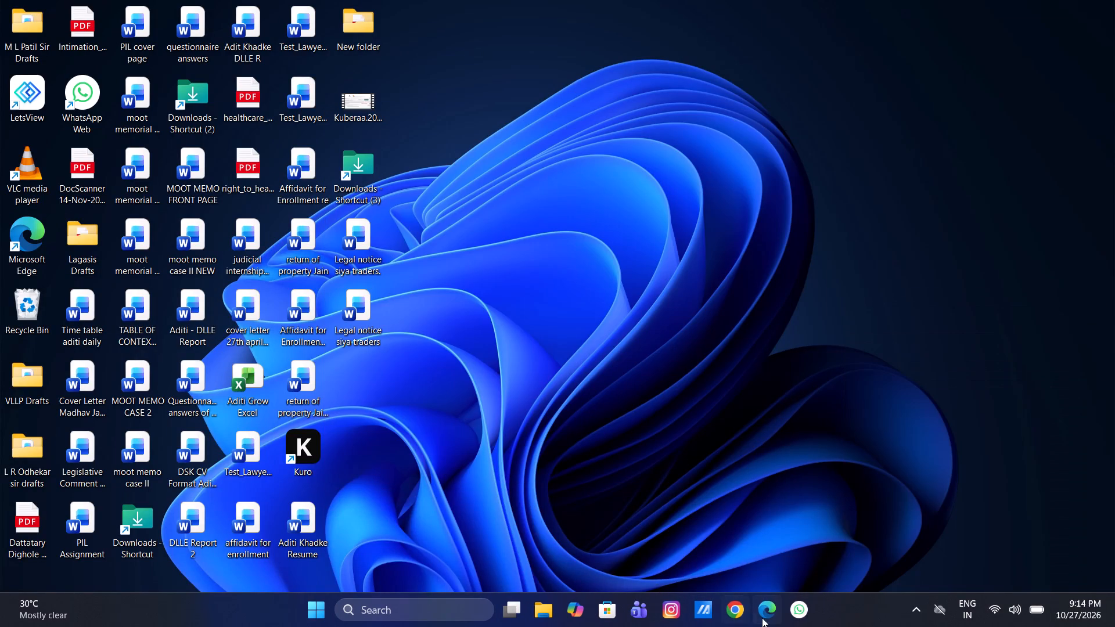
Open Google Chrome with the Person 1 profile.
click(731, 611)
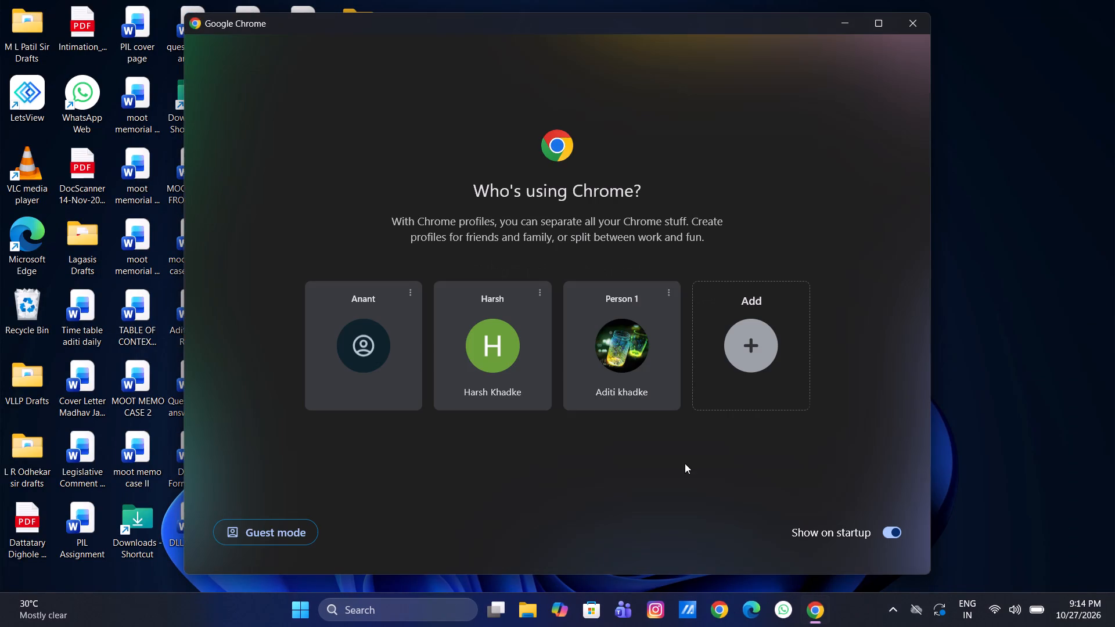
click(620, 366)
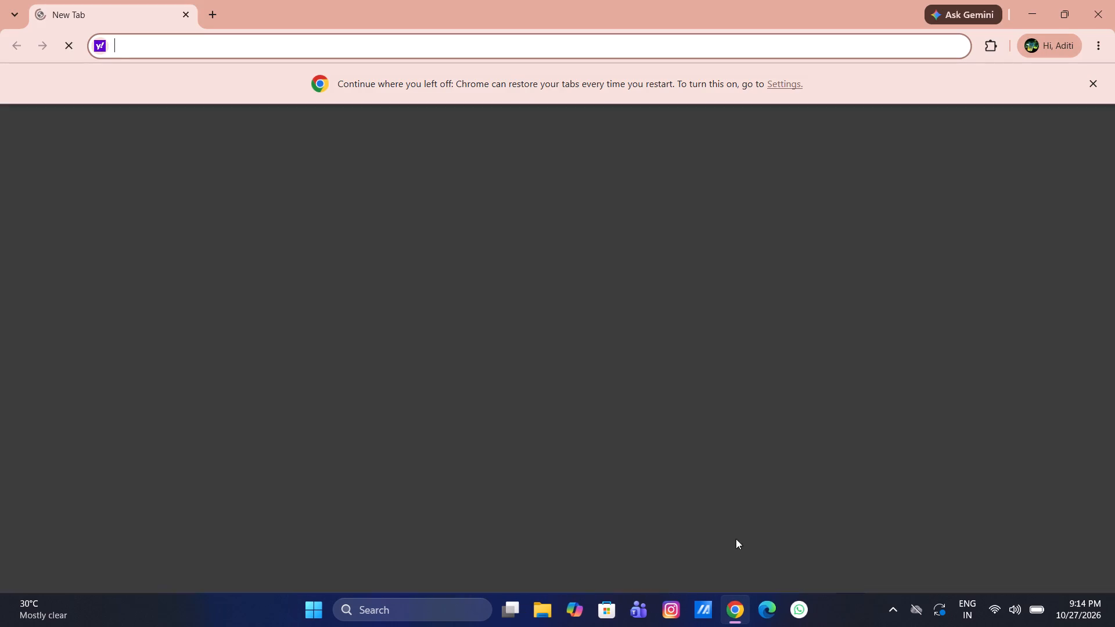
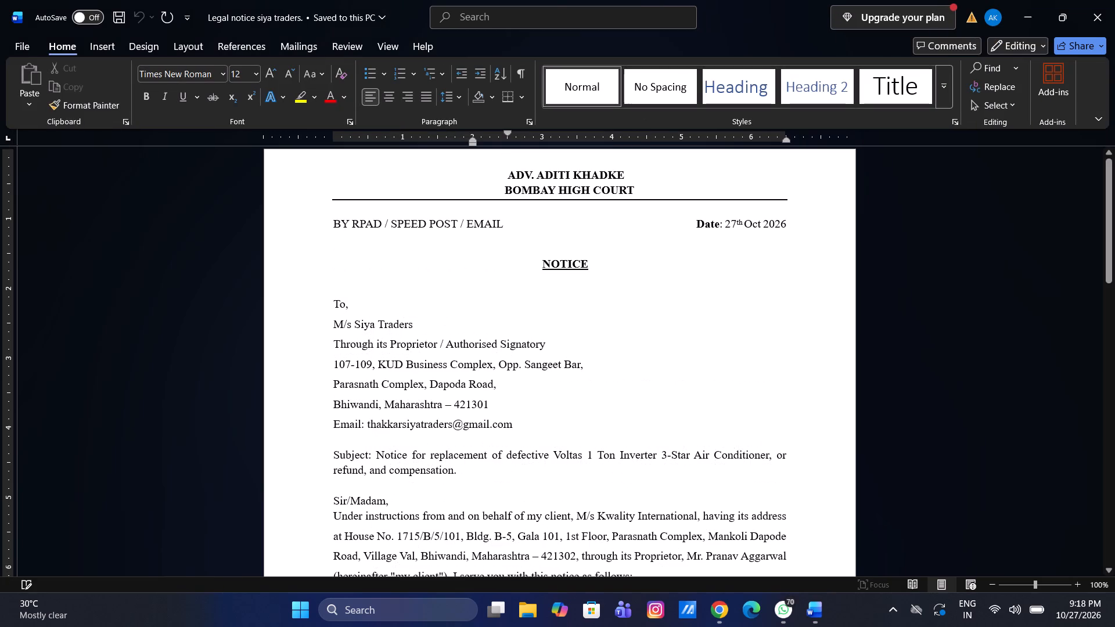
Place the text cursor at the end of the "BOMBAY HIGH COURT" line in the notice's letterhead.
click(649, 194)
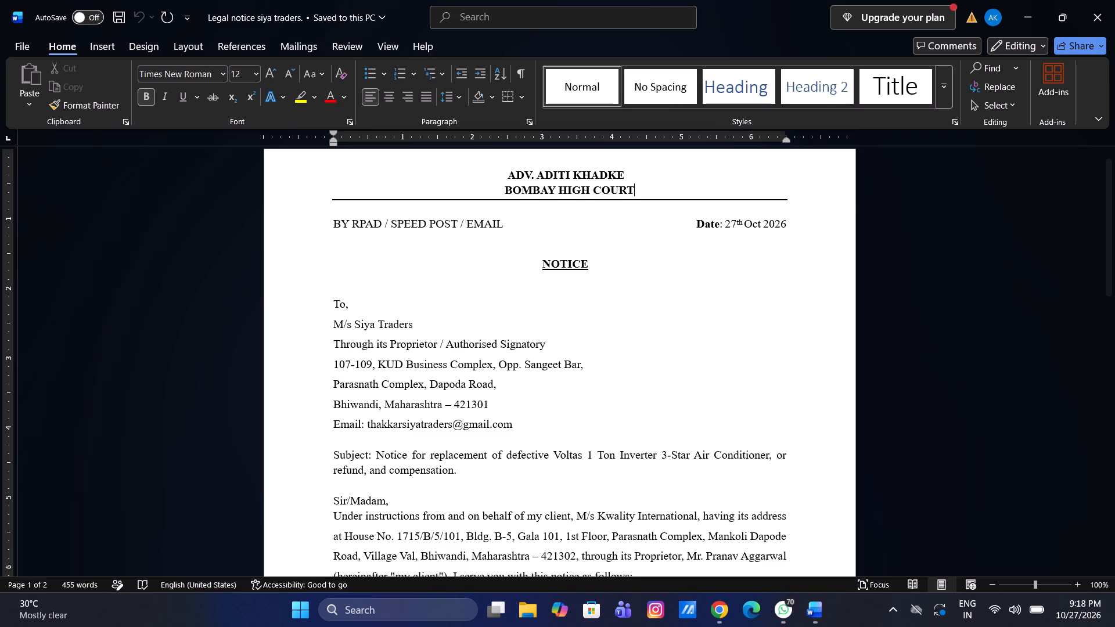
Add the advocate's address, from flat number to city, on a new line below BOMBAY HIGH COURT in the notice's letterhead.
key(Return)
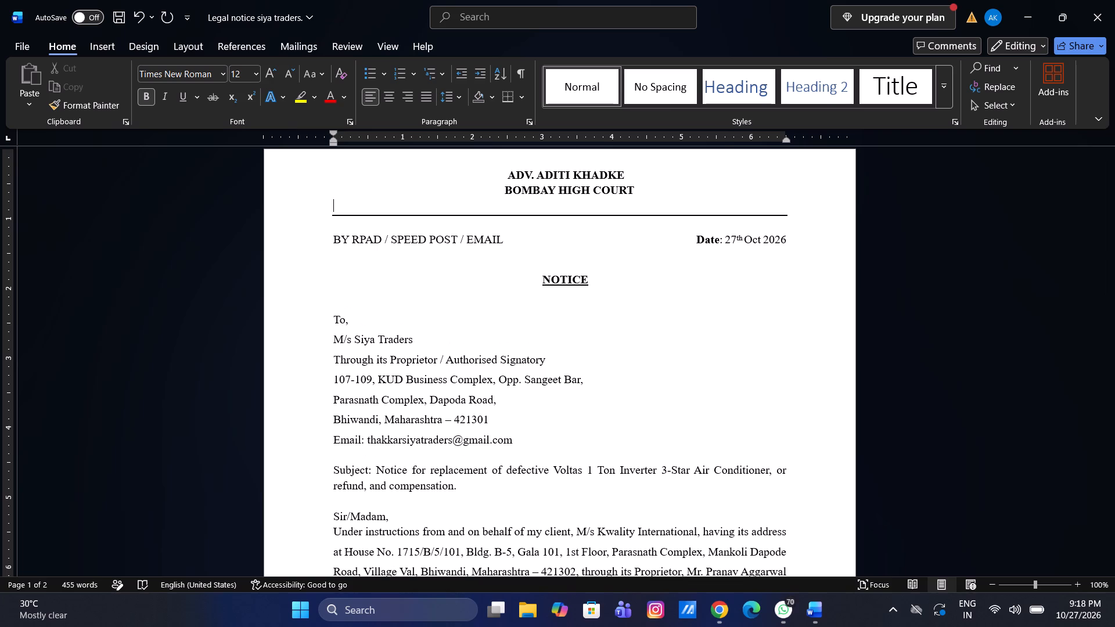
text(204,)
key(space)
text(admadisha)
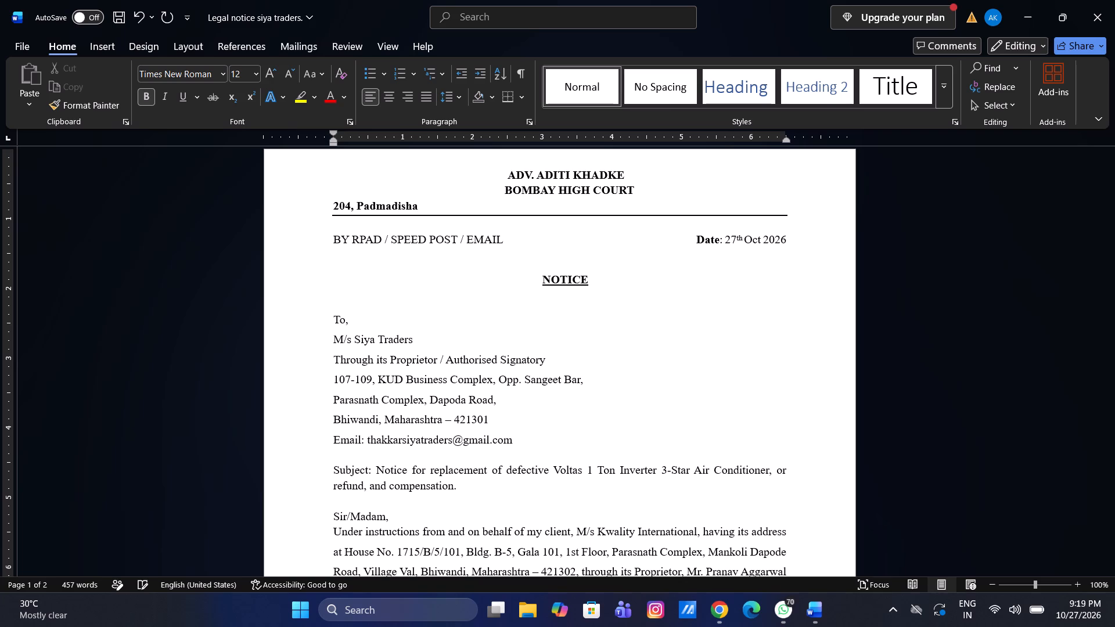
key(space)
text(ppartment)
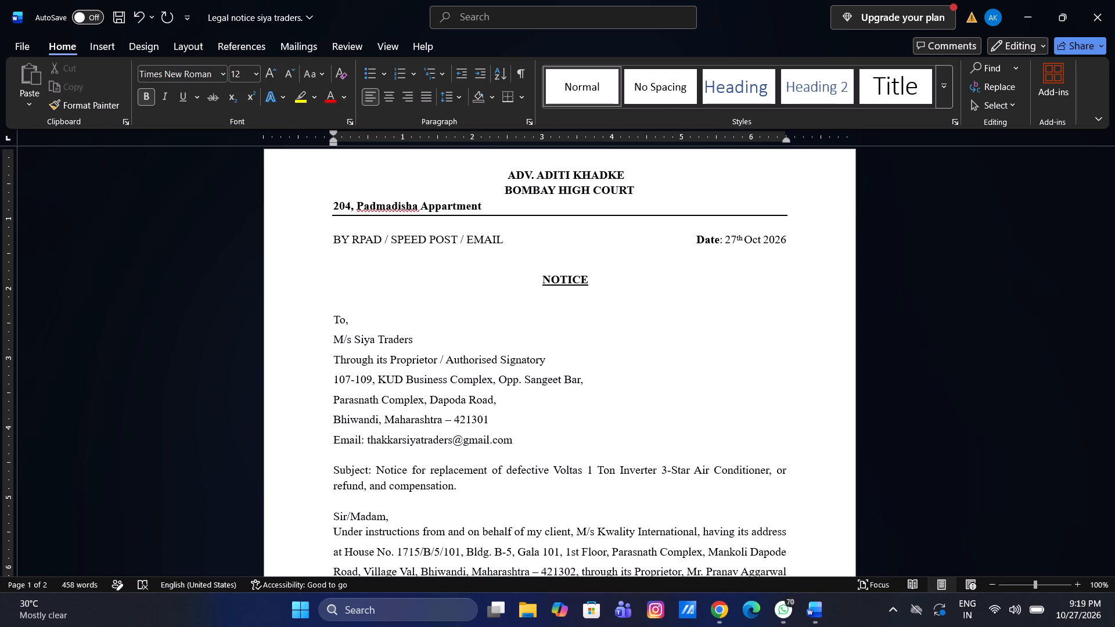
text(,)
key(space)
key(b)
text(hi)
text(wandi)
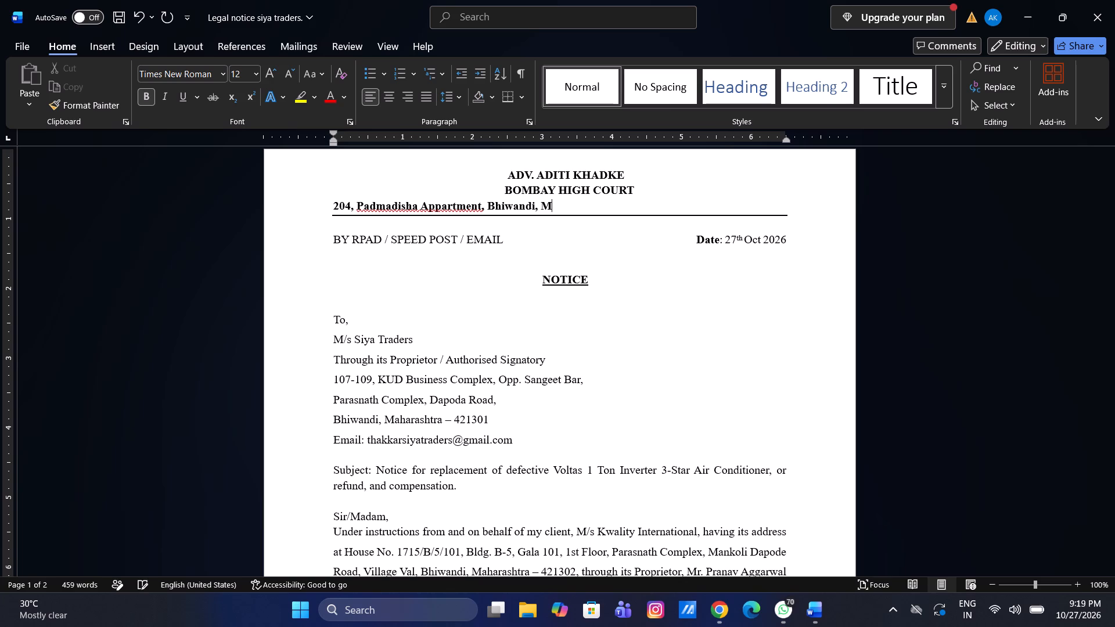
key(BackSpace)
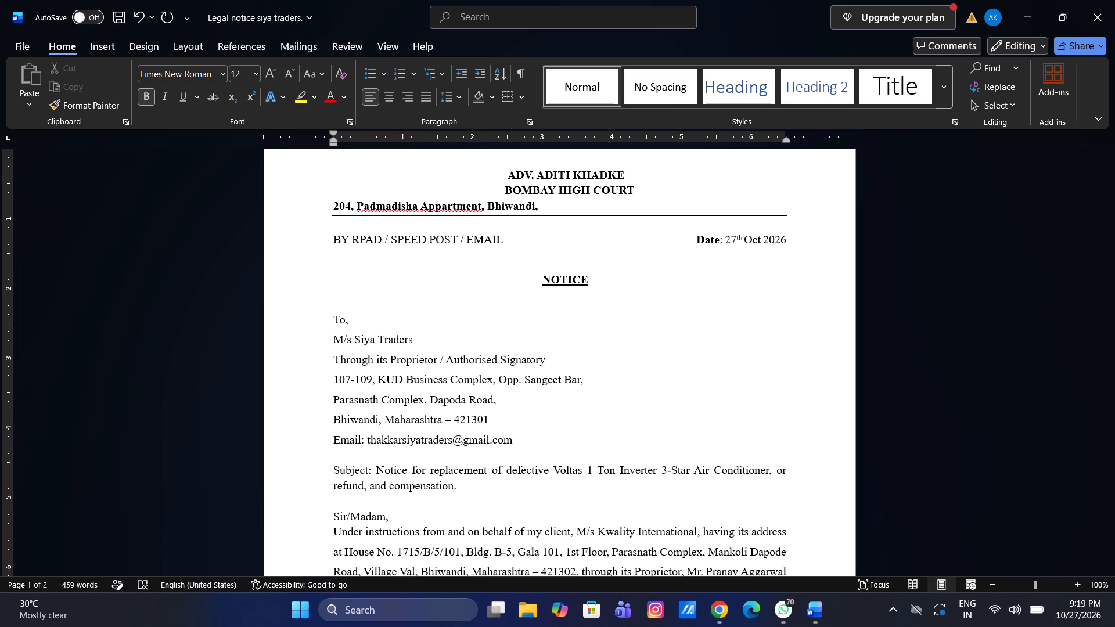
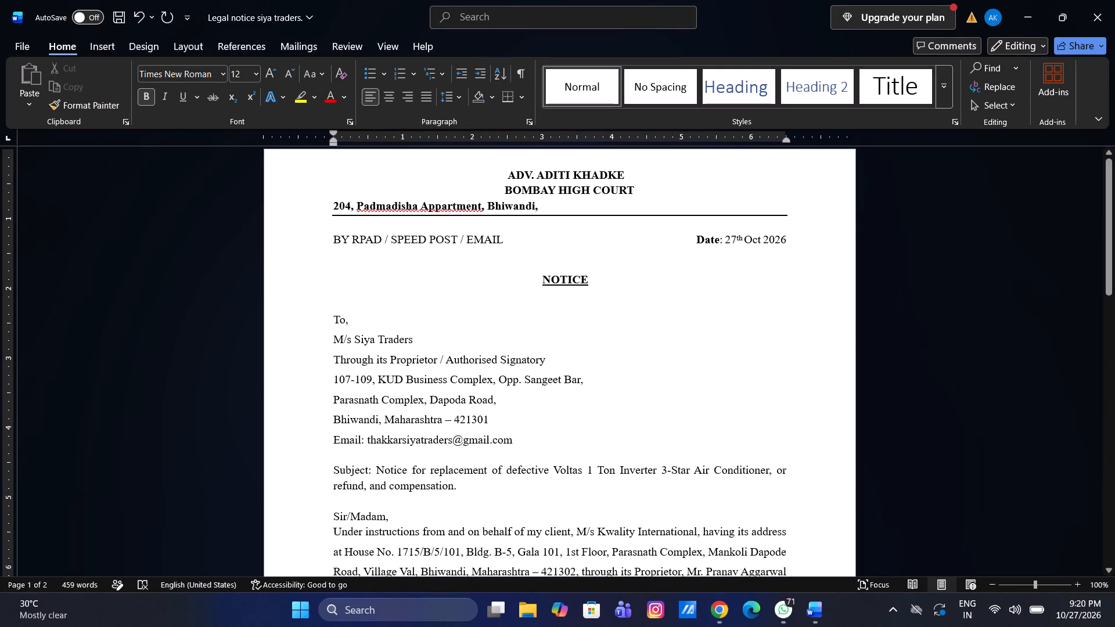
Insert "Road" before the final comma of the advocate's letterhead address and end the line with the city name.
click(534, 209)
key(space)
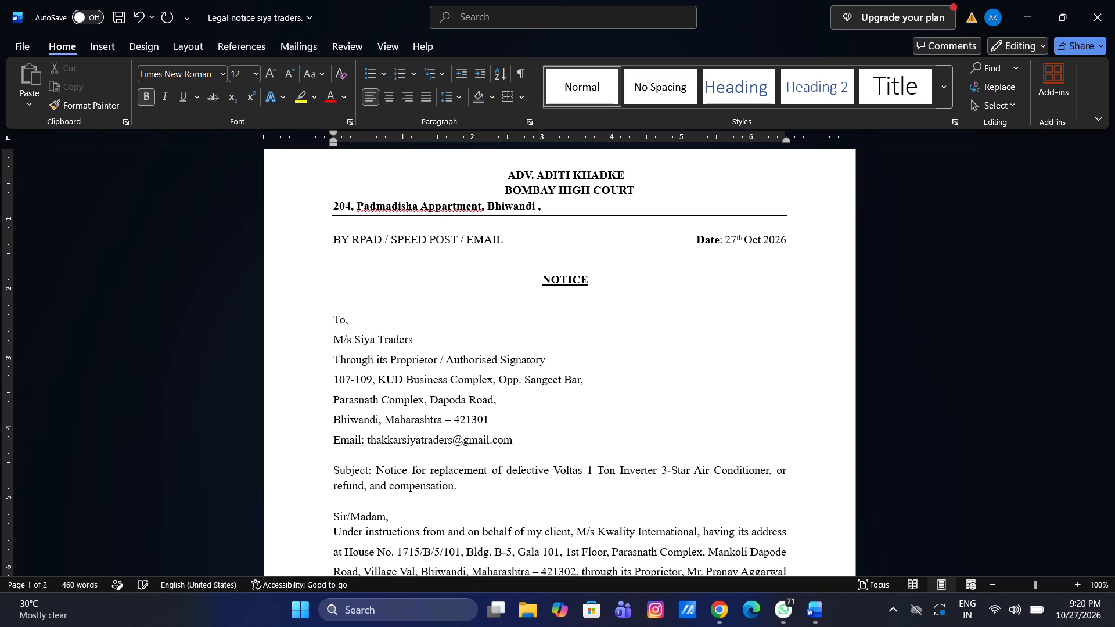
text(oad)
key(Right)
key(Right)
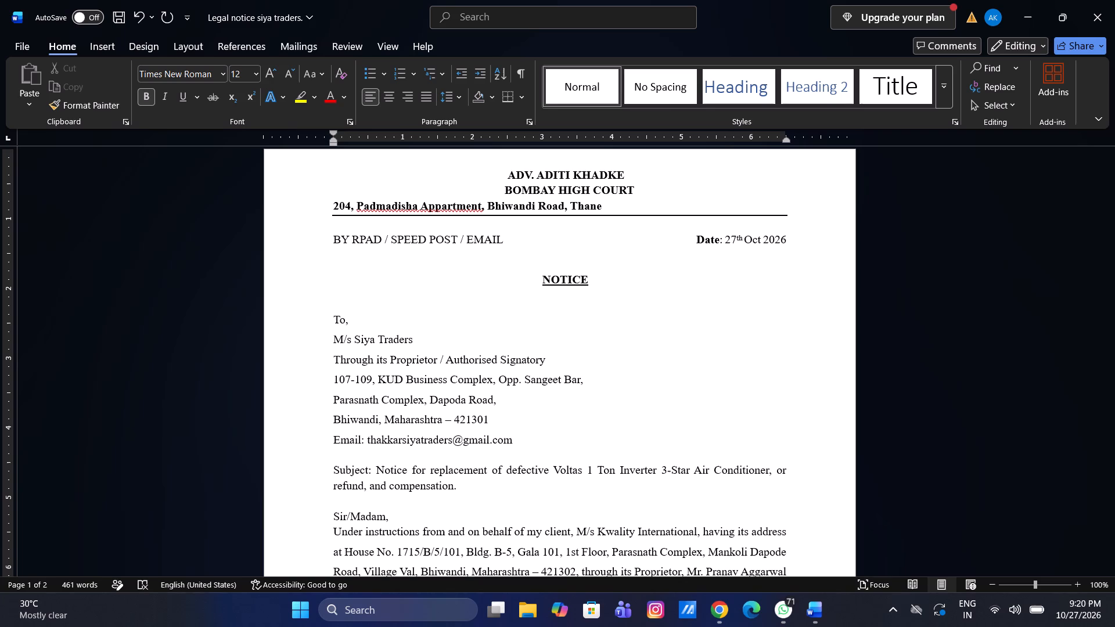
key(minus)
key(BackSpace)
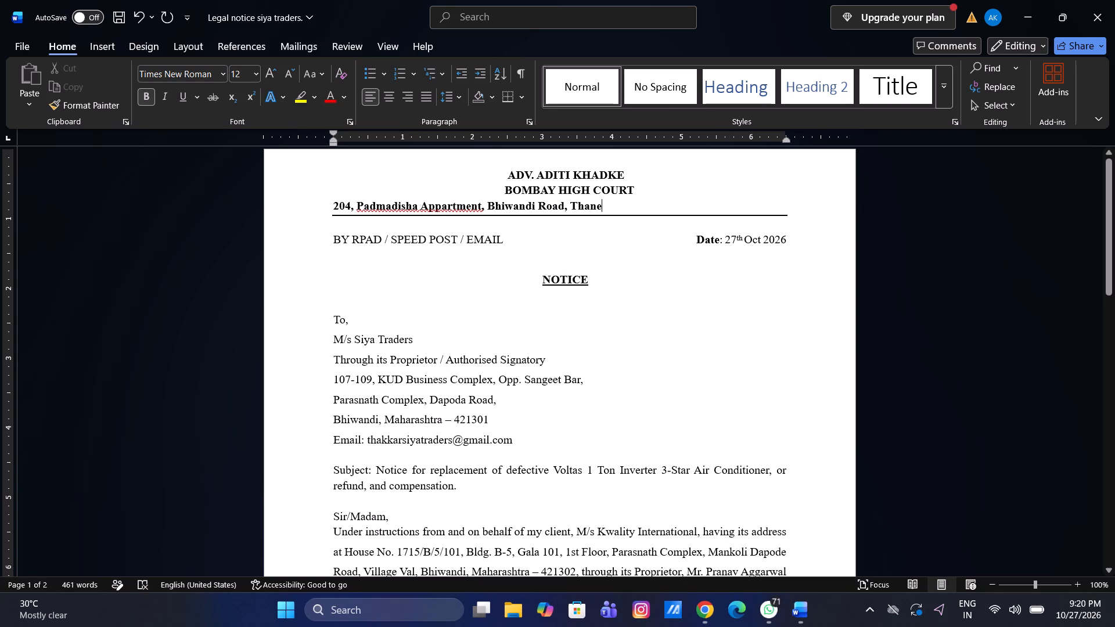
Enter the advocate's e-mail address in lowercase after the city name on the letterhead's address line.
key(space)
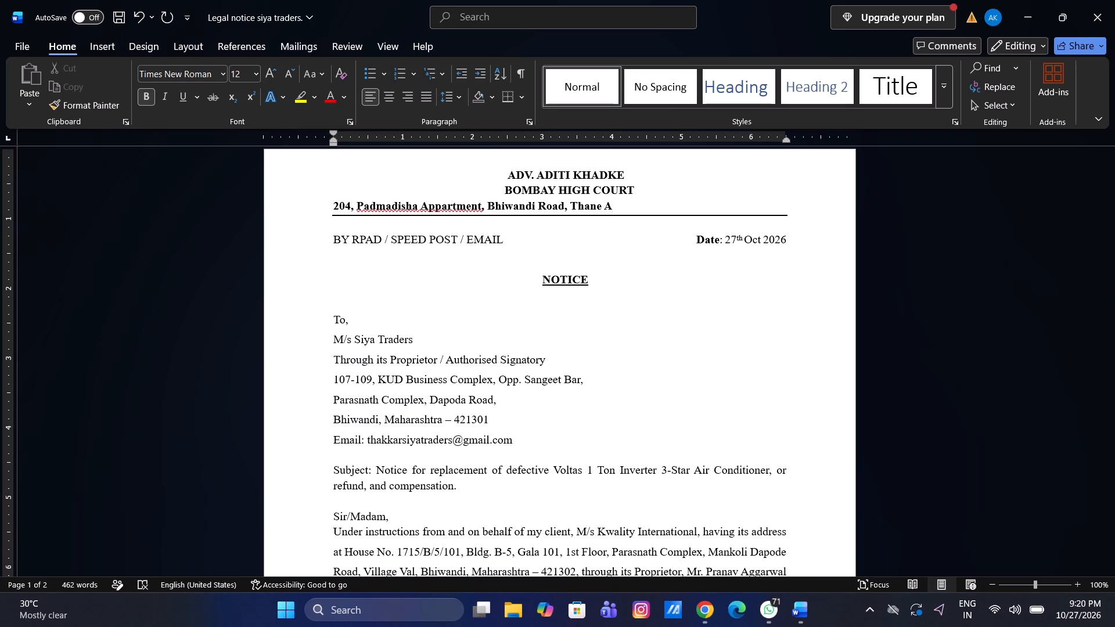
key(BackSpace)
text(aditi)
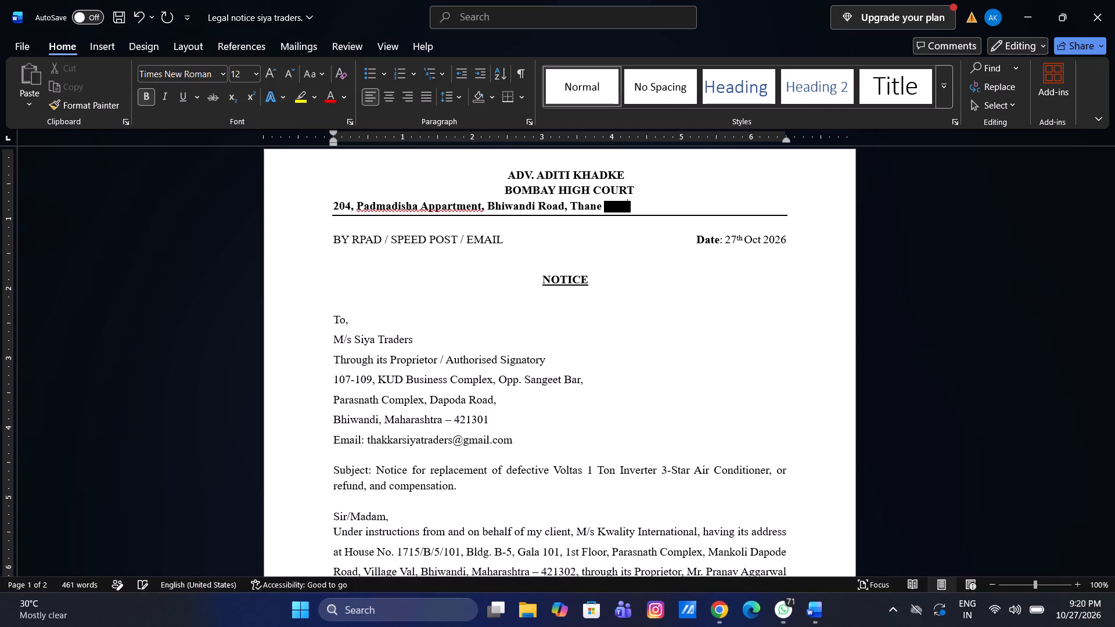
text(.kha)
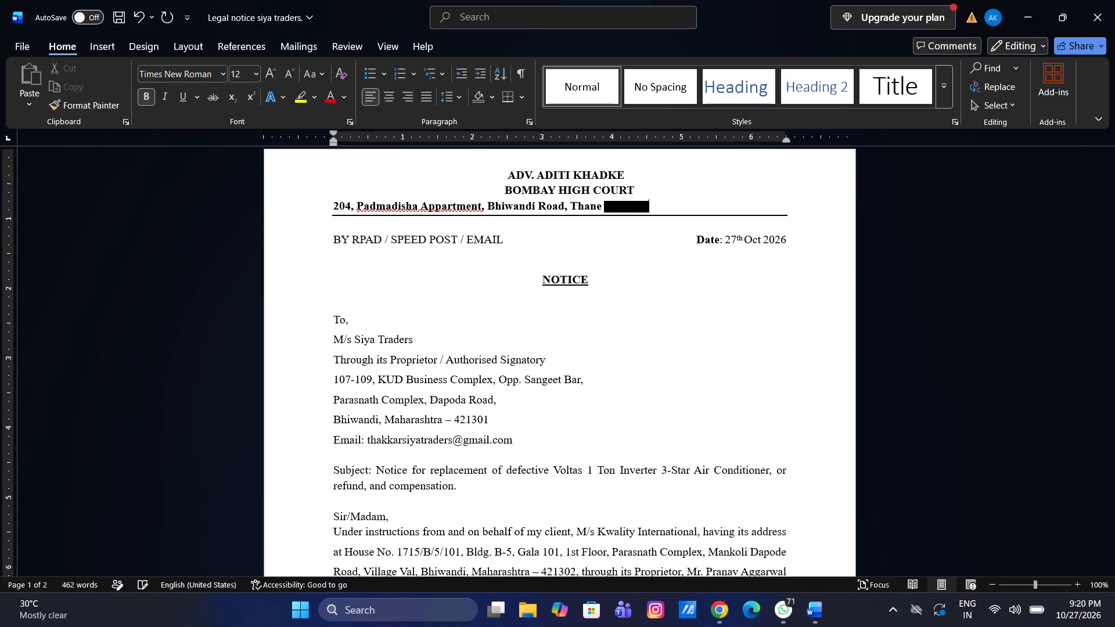
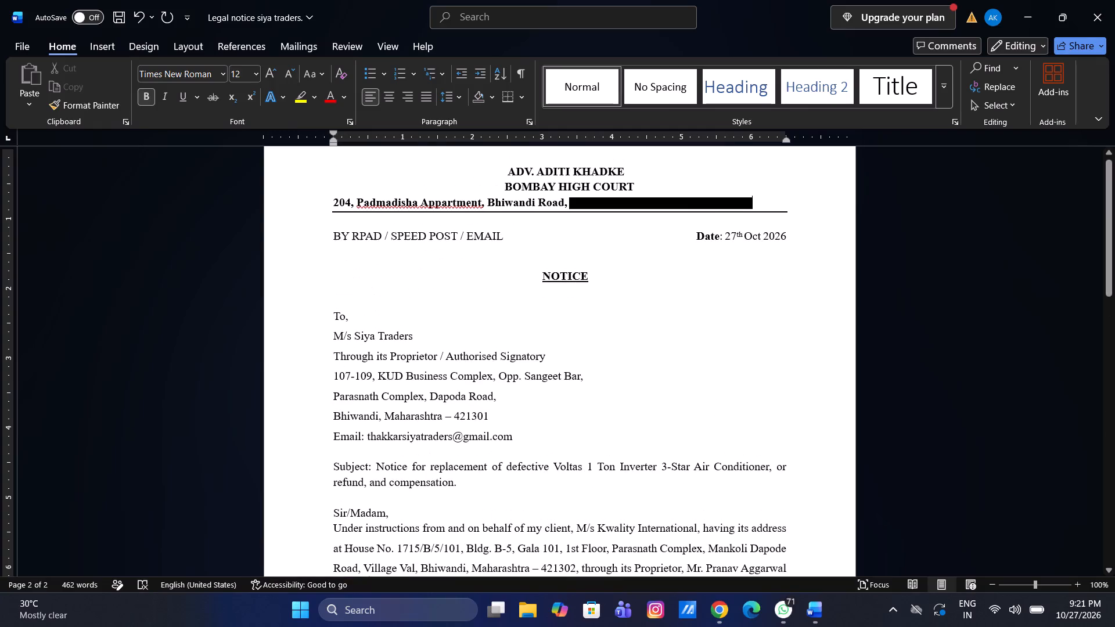
Insert the missing digit 9 within the advocate's e-mail address on the letterhead's address line.
click(666, 206)
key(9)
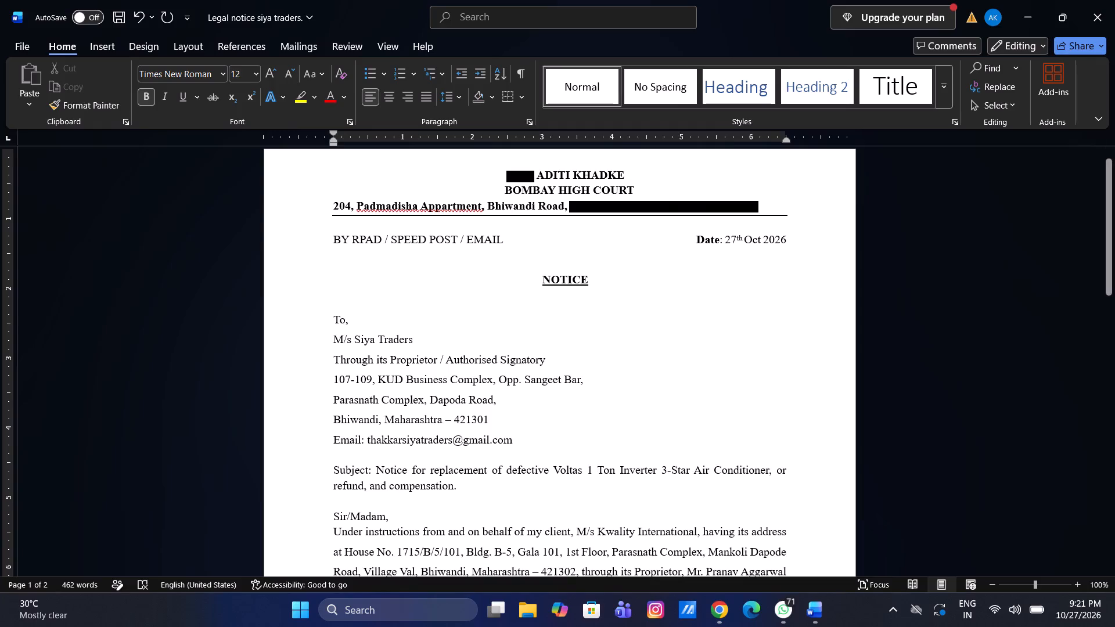
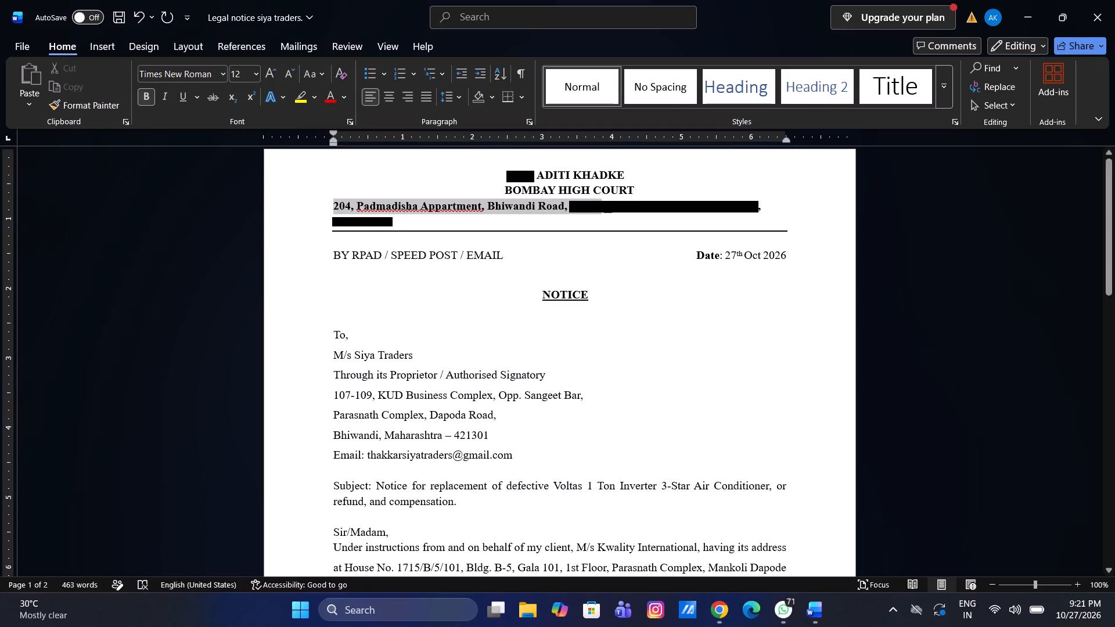
Delete the postal address from the letterhead's address line, keeping only the advocate's e-mail address.
drag(600, 207, 602, 209)
key(BackSpace)
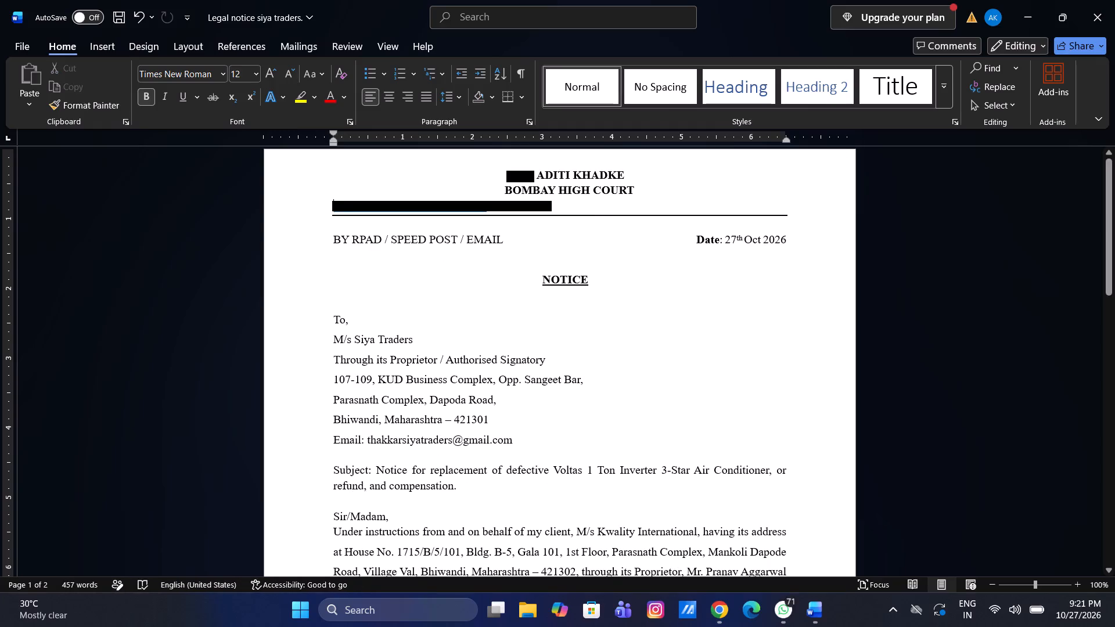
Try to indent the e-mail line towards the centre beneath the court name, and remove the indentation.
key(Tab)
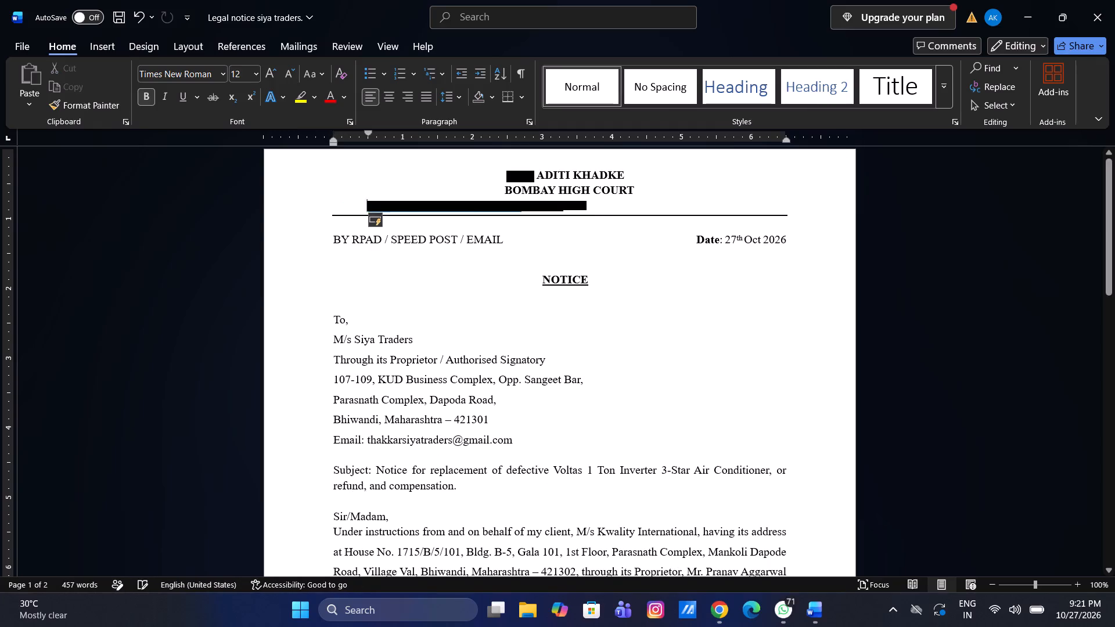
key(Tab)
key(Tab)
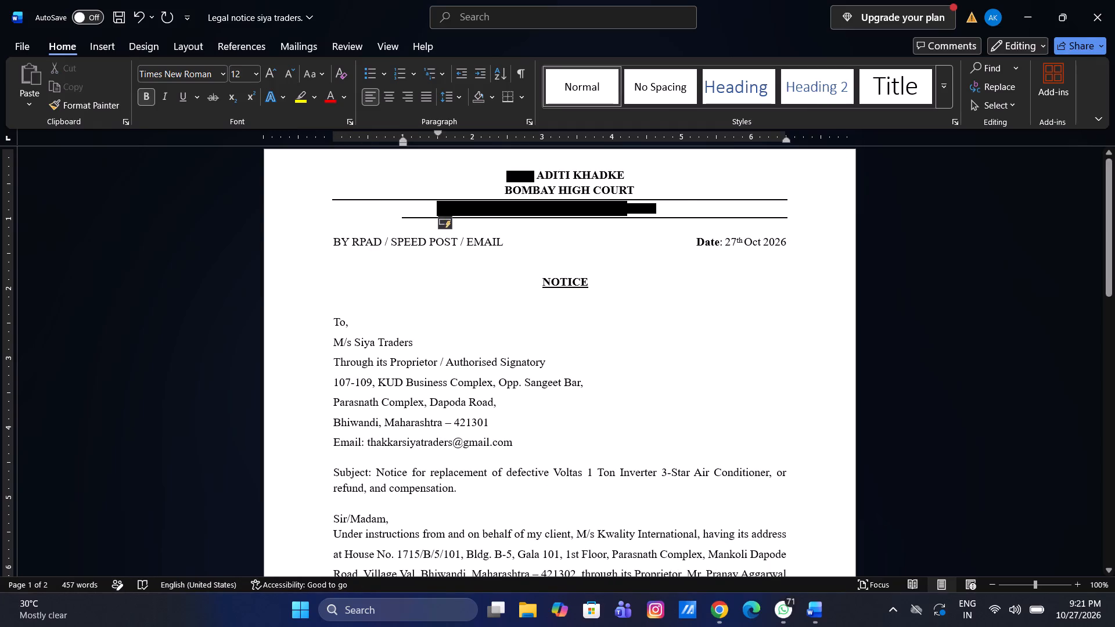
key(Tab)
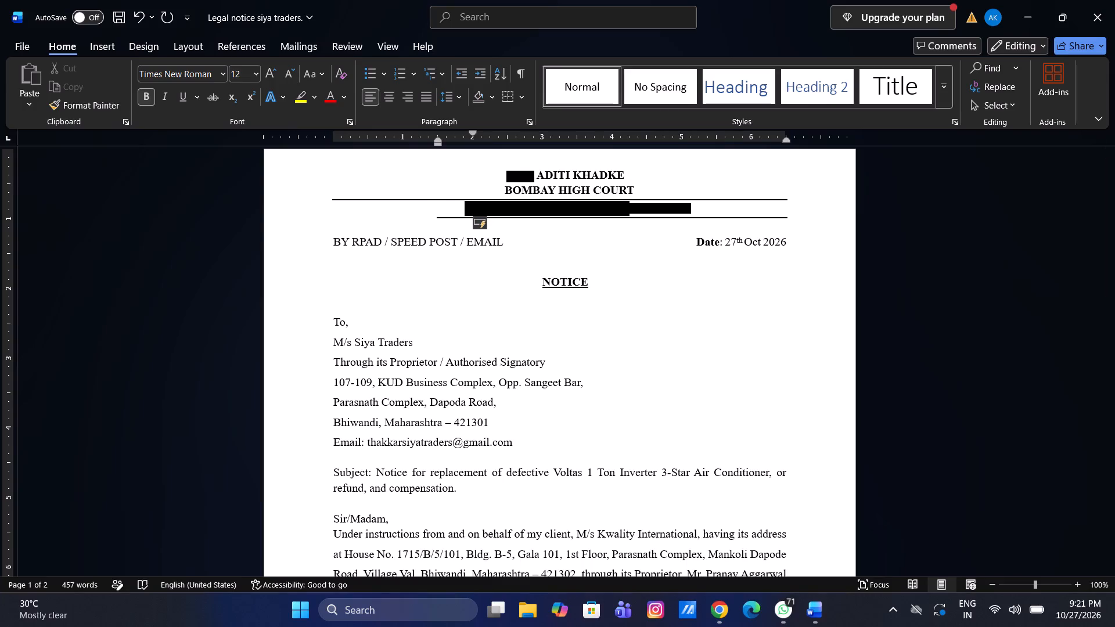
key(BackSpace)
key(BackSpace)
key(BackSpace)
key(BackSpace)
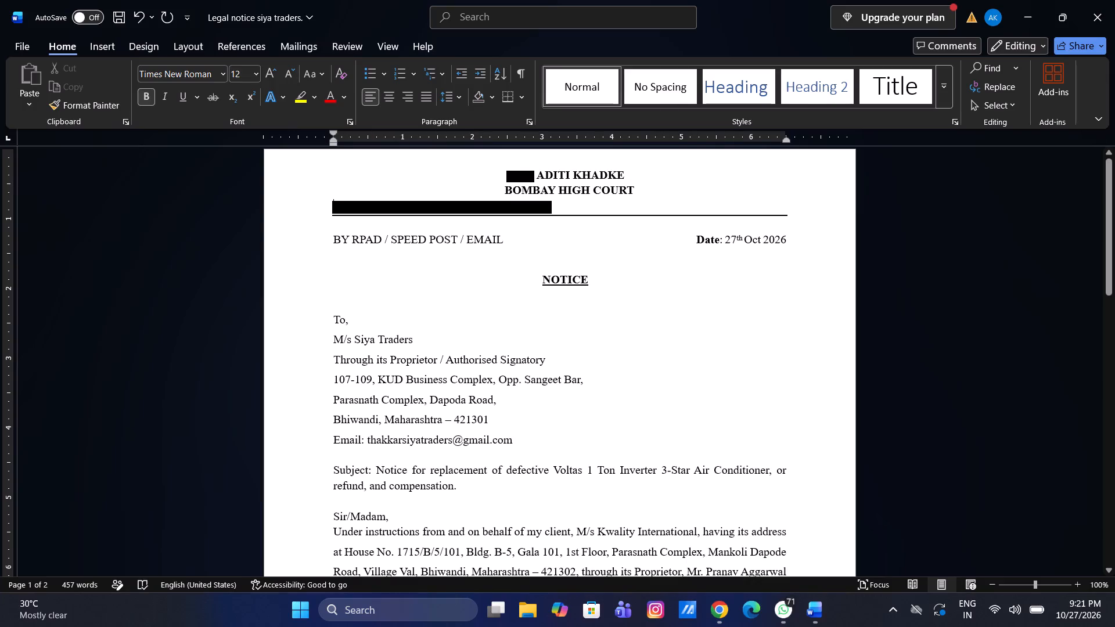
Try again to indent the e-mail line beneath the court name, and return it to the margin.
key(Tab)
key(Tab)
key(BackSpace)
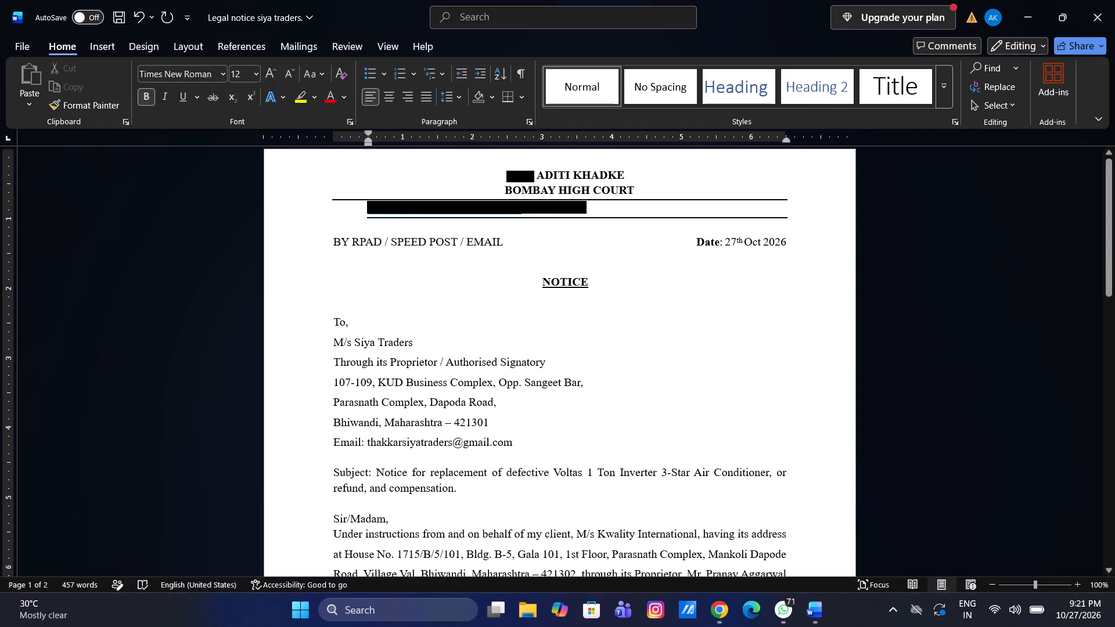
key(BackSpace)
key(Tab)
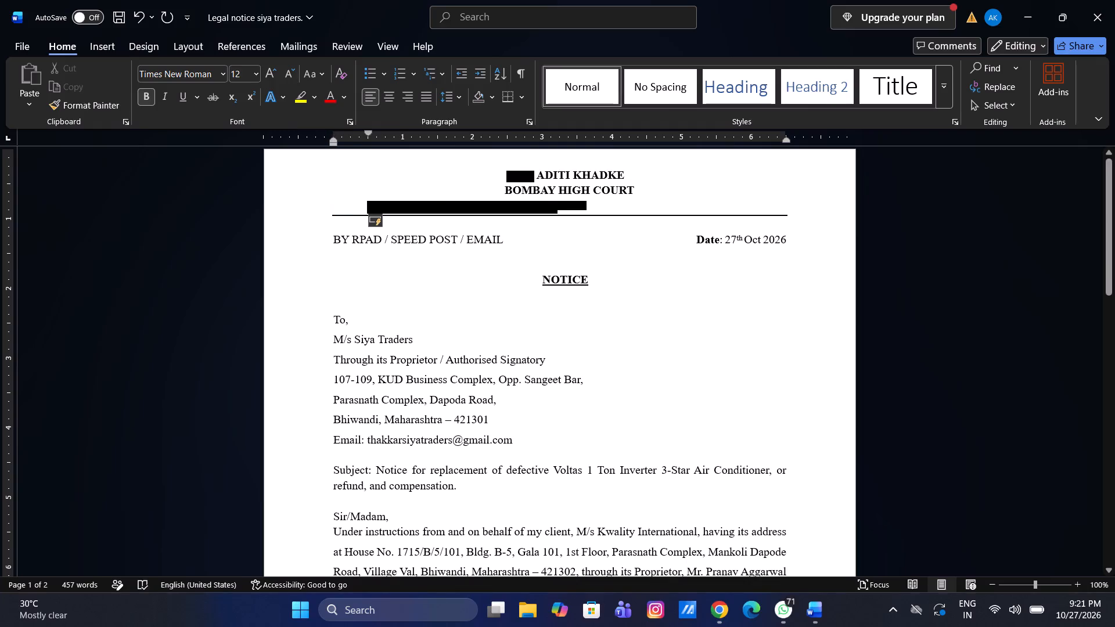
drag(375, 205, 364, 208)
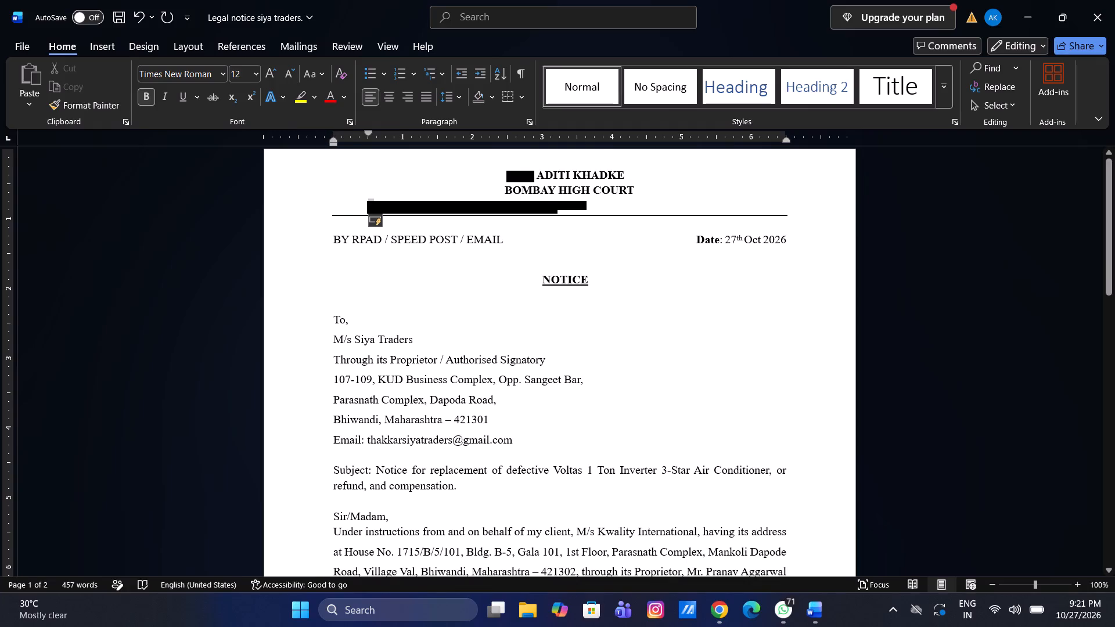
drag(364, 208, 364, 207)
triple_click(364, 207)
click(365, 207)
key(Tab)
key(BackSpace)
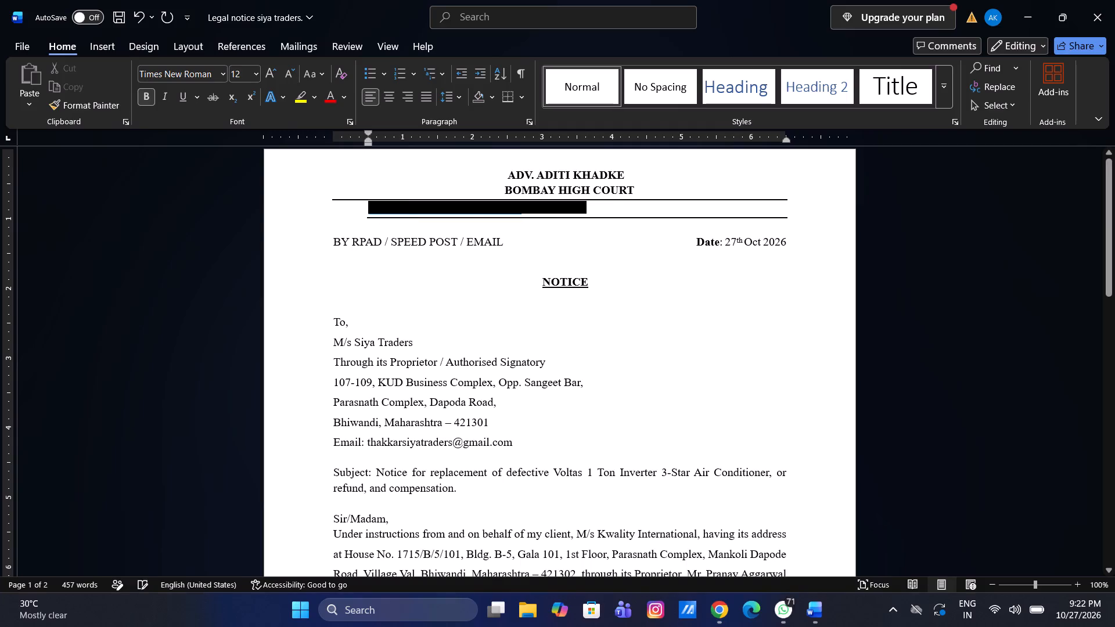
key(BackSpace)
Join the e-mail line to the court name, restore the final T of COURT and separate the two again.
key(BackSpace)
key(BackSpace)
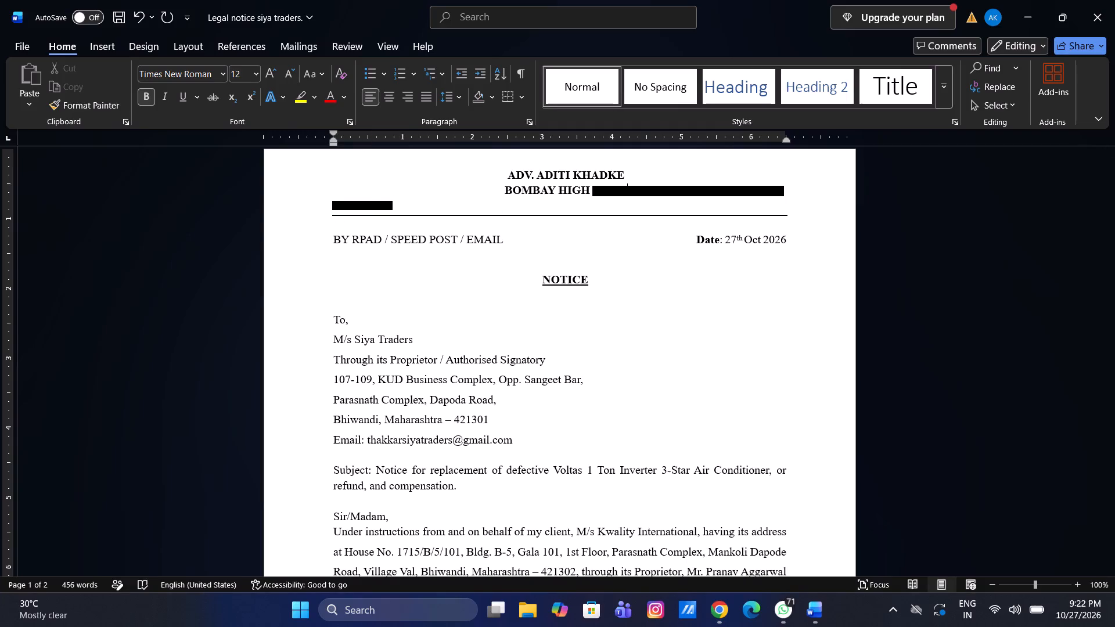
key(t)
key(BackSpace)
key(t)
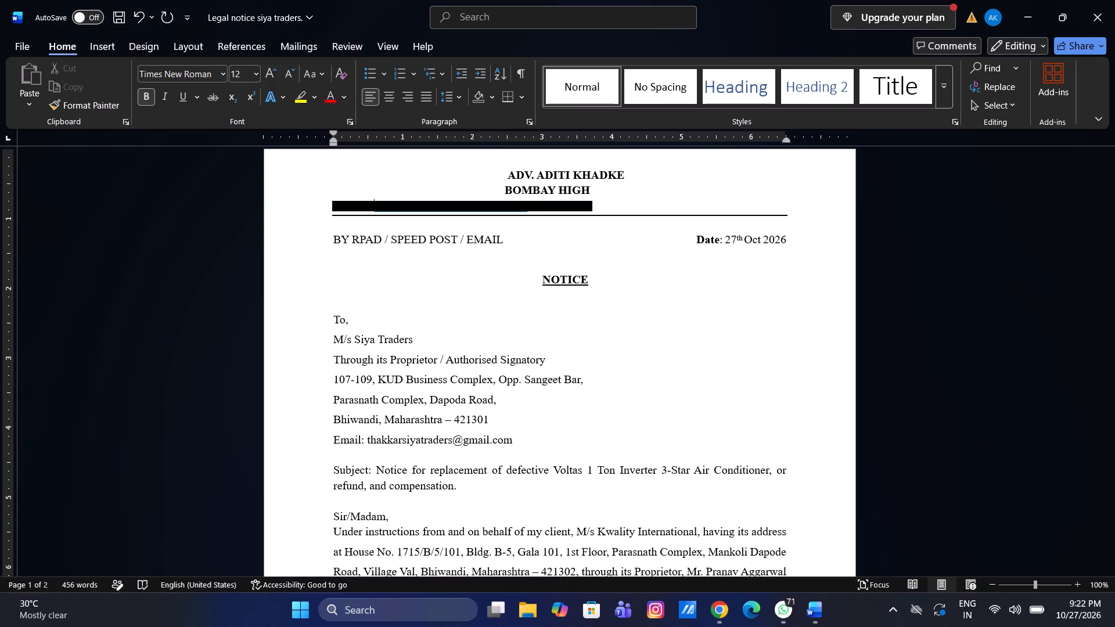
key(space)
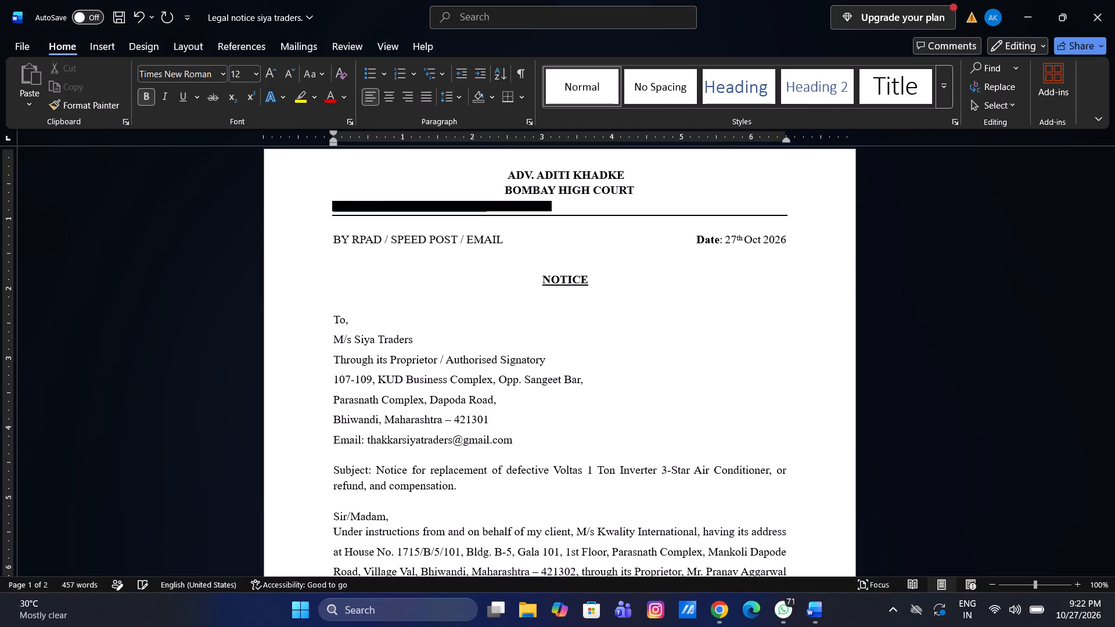
Indent the e-mail line beneath the court name and merge it into the BOMBAY HIGH COURT line.
key(Tab)
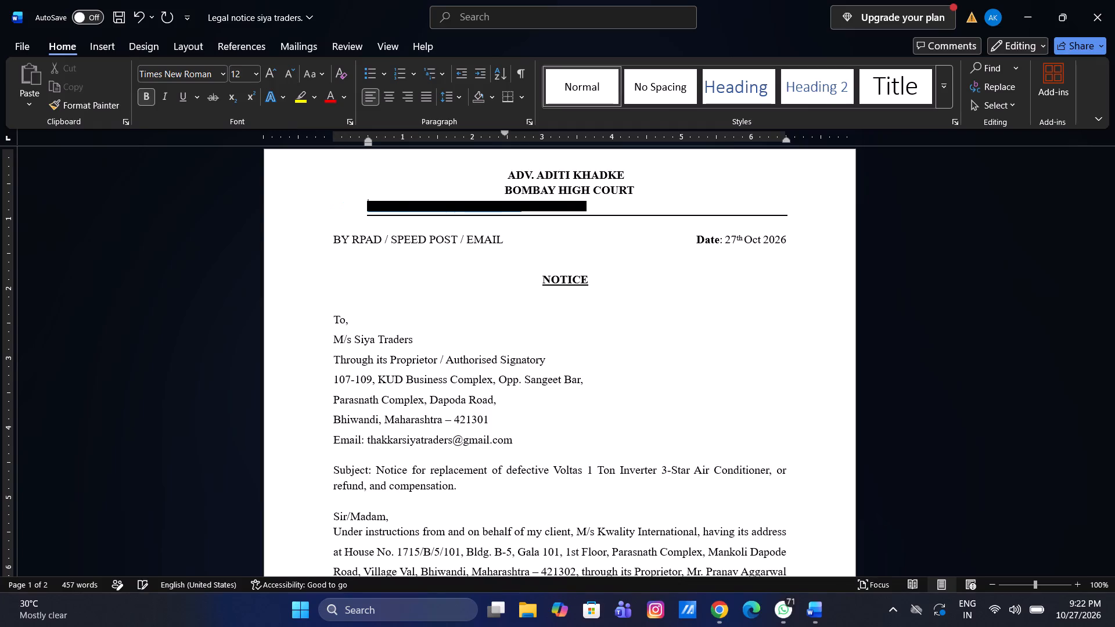
key(Tab)
key(Tab)
key(Tab)
key(Tab)
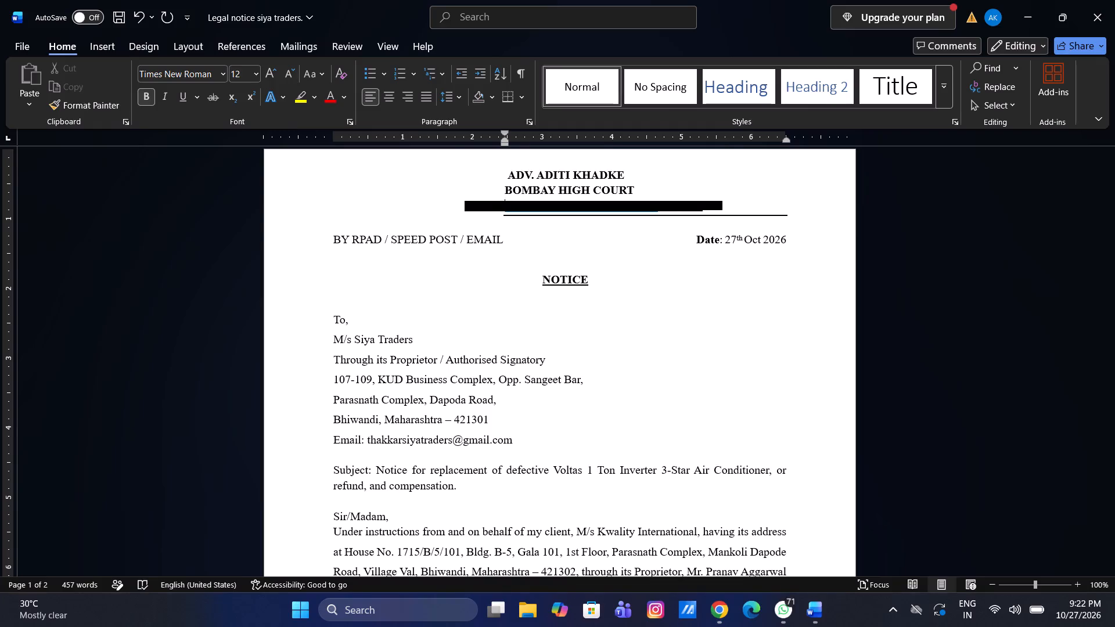
key(BackSpace)
key(BackSpace)
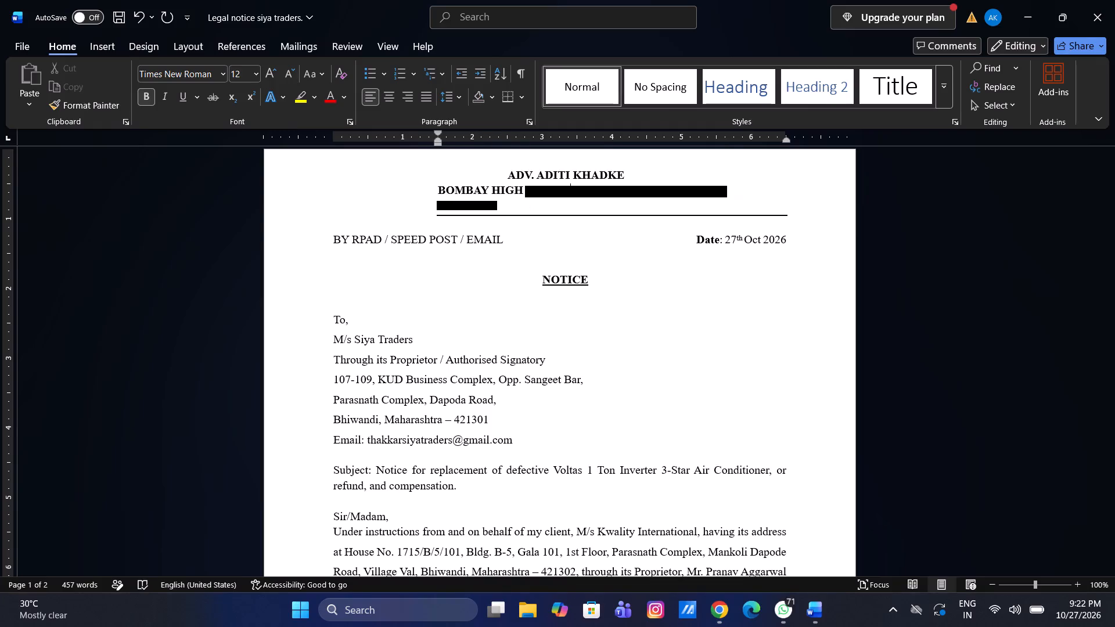
Put the e-mail address on its own line beneath BOMBAY HIGH COURT, starting at the page's left margin.
key(Return)
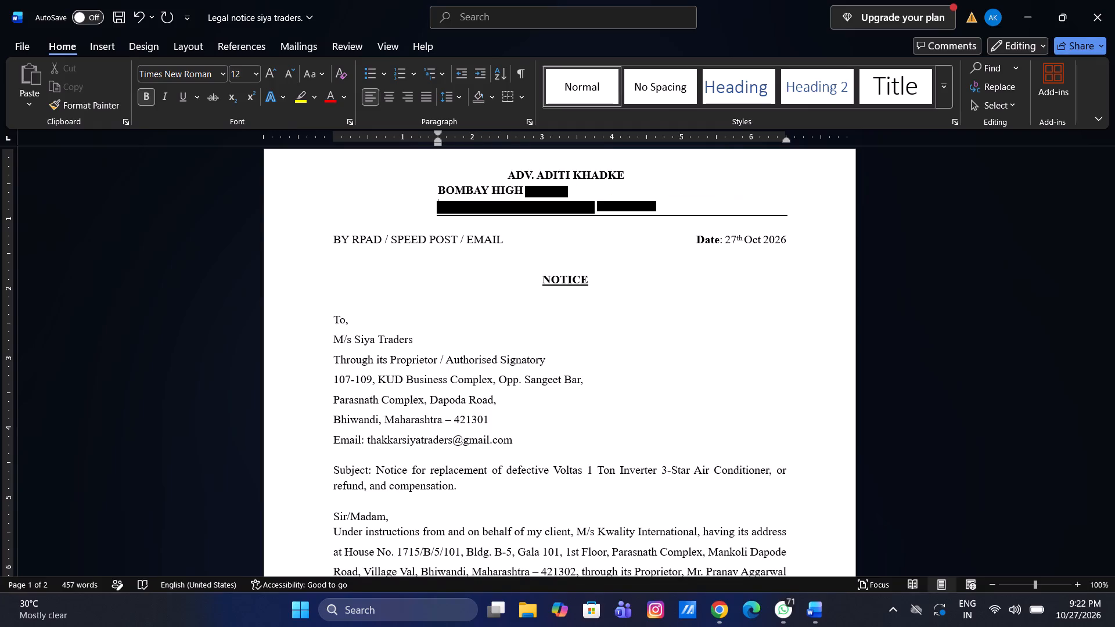
key(BackSpace)
key(BackSpace)
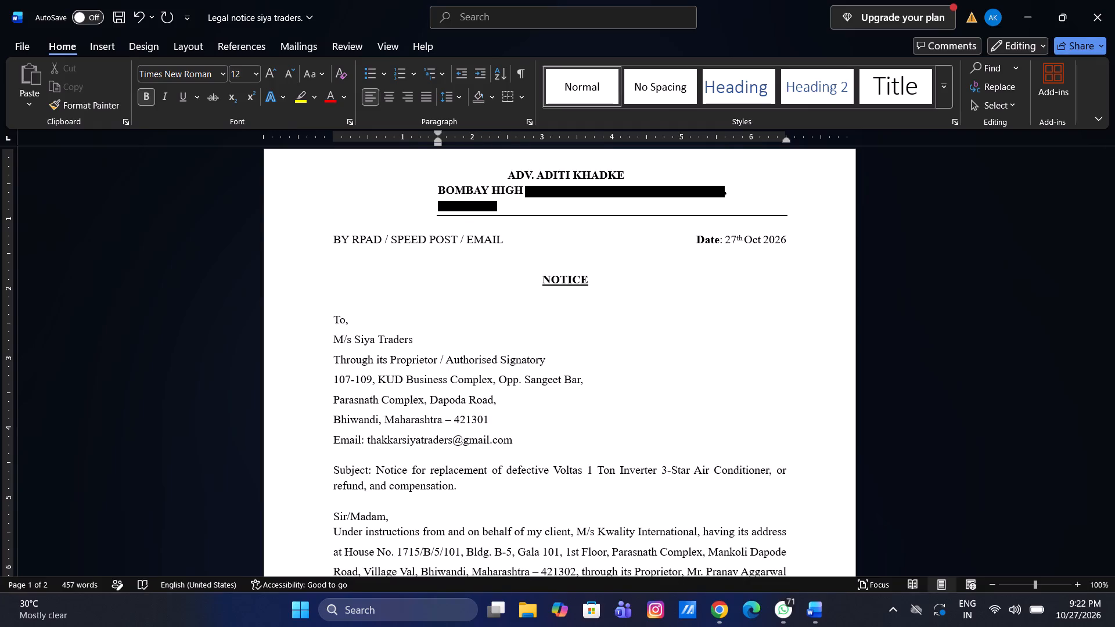
key(Return)
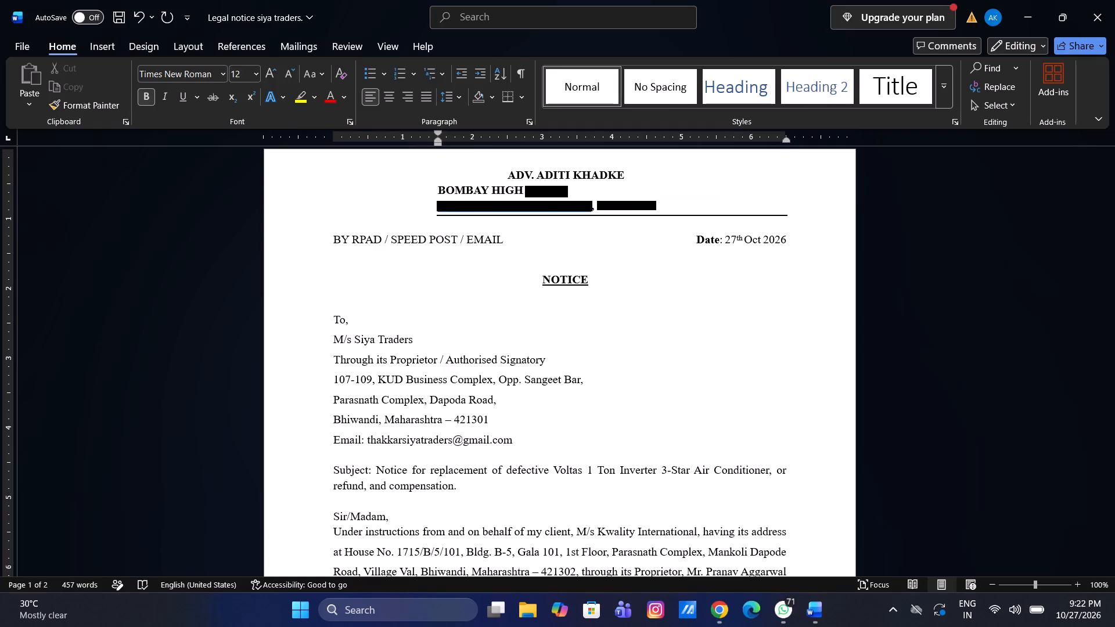
key(BackSpace)
key(BackSpace)
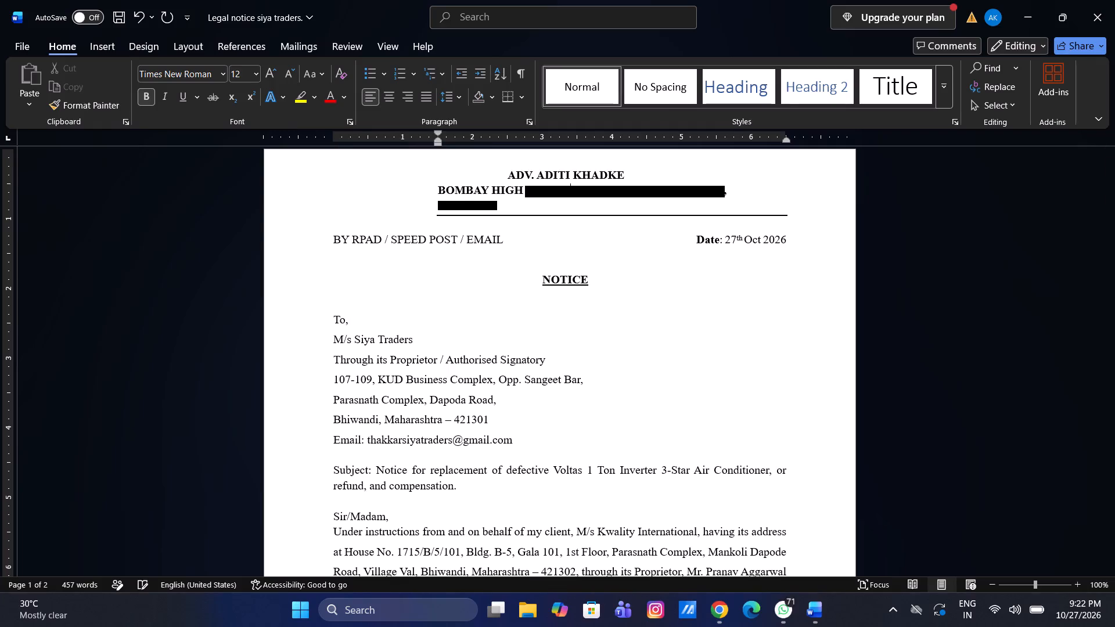
key(BackSpace)
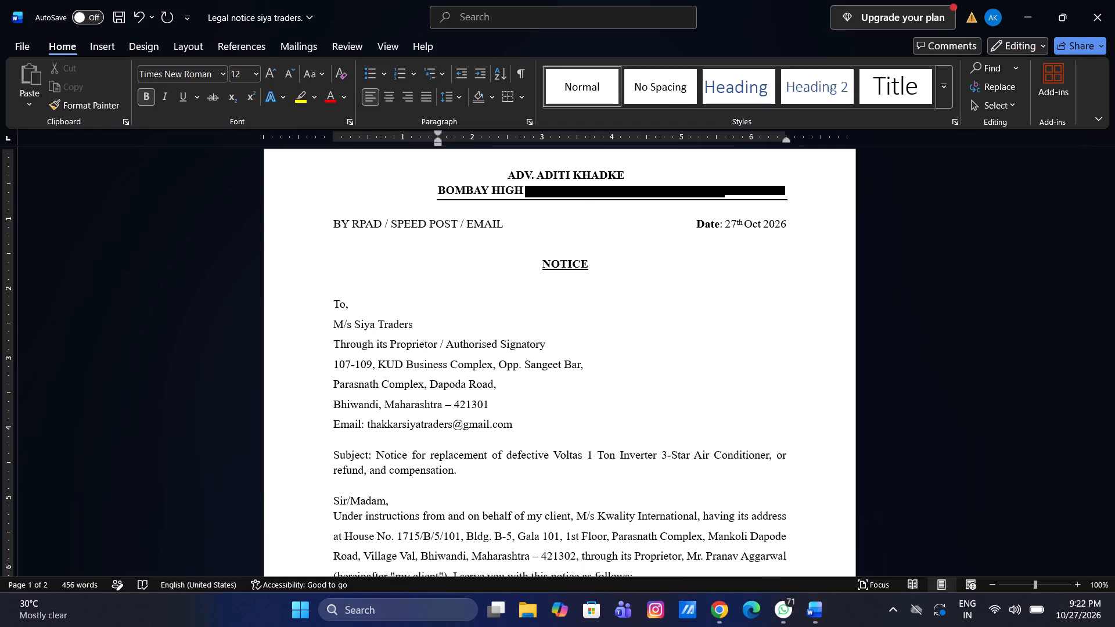
key(Return)
key(BackSpace)
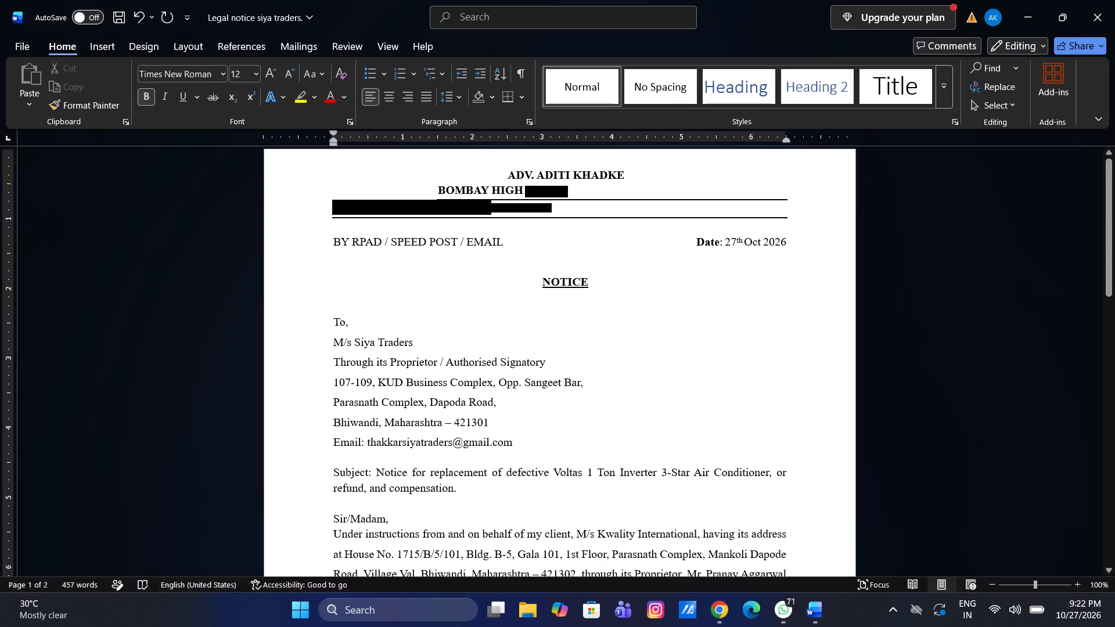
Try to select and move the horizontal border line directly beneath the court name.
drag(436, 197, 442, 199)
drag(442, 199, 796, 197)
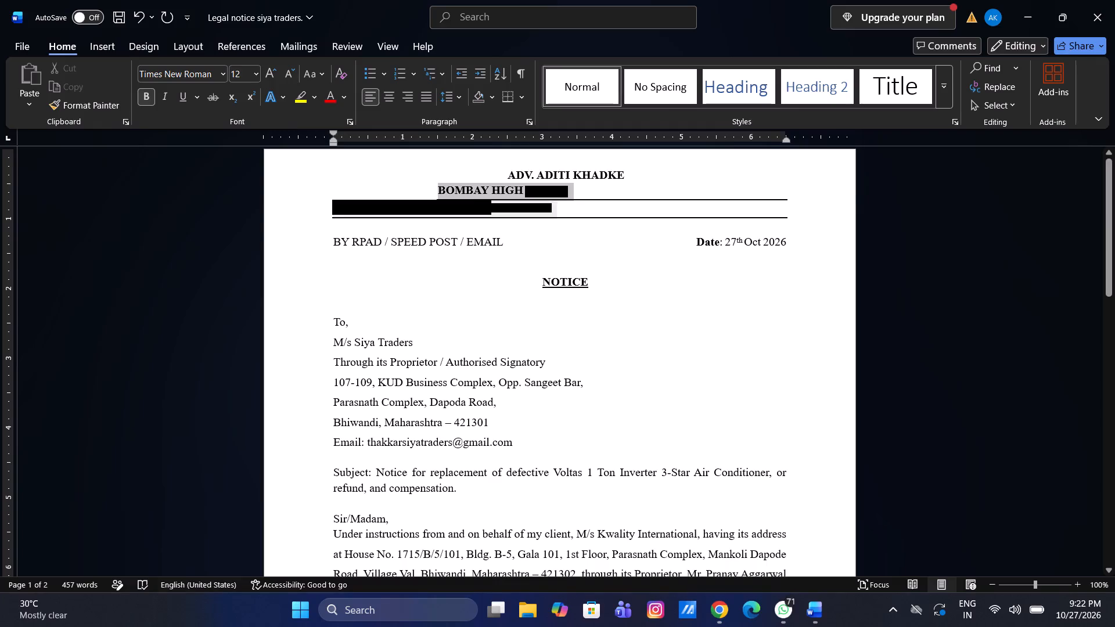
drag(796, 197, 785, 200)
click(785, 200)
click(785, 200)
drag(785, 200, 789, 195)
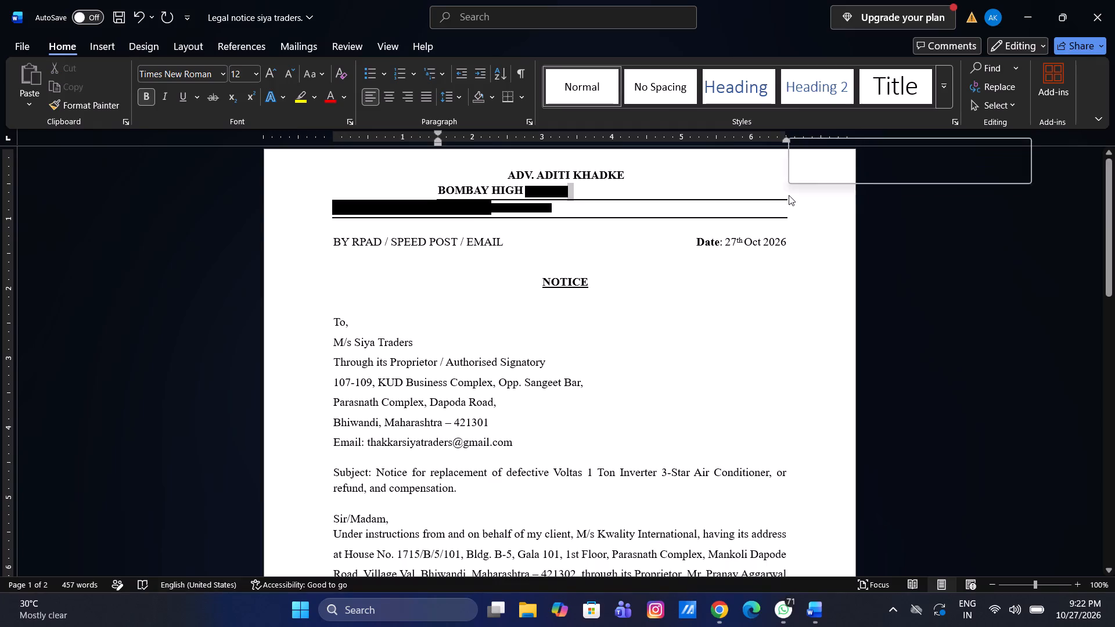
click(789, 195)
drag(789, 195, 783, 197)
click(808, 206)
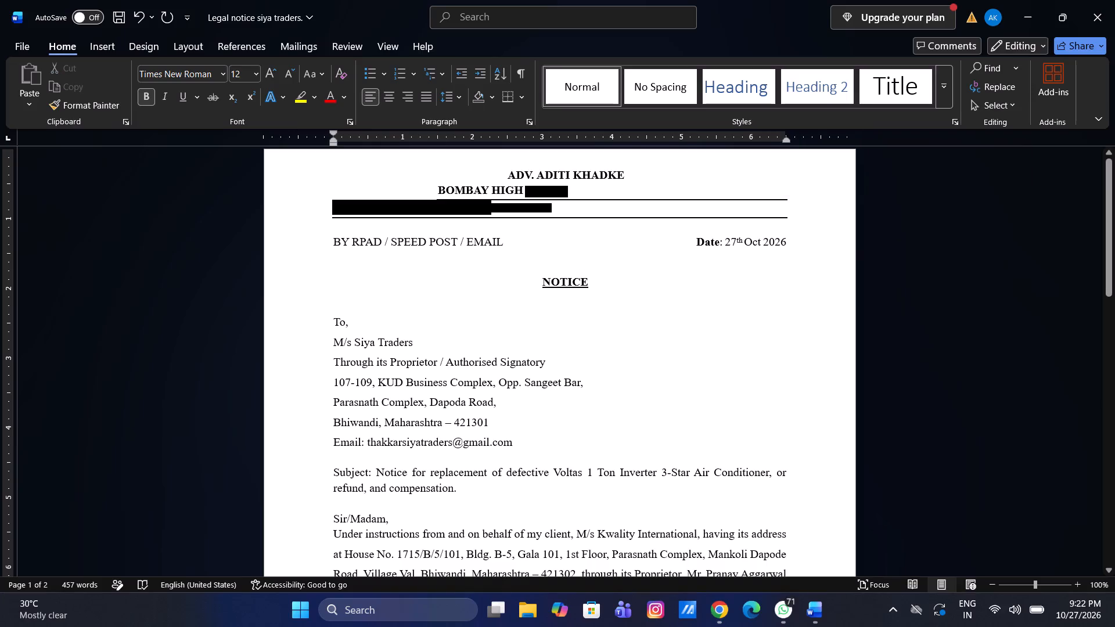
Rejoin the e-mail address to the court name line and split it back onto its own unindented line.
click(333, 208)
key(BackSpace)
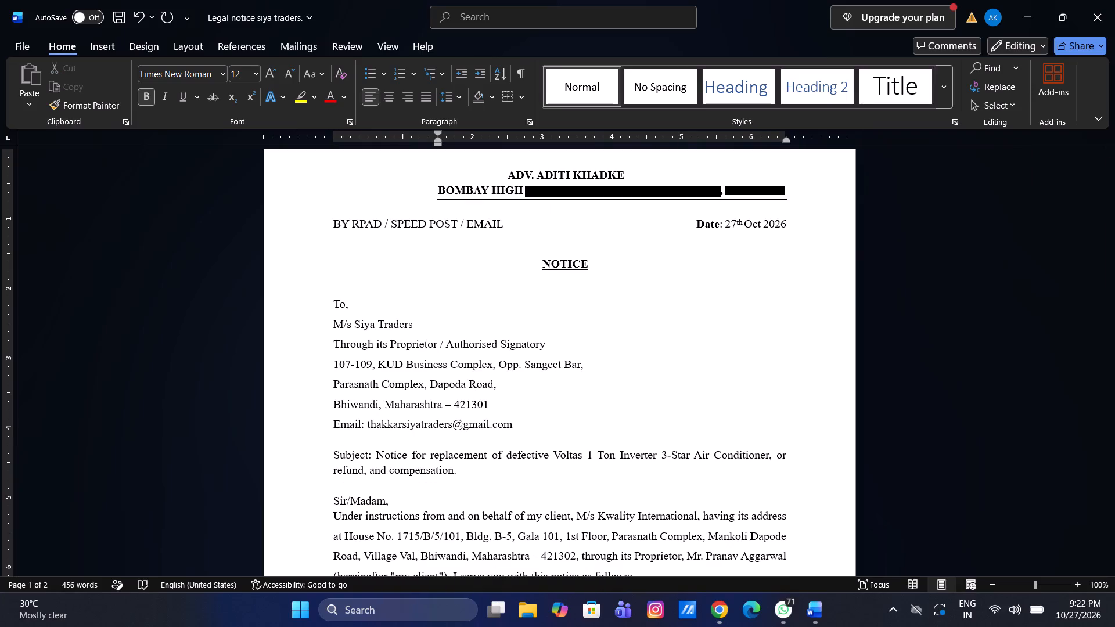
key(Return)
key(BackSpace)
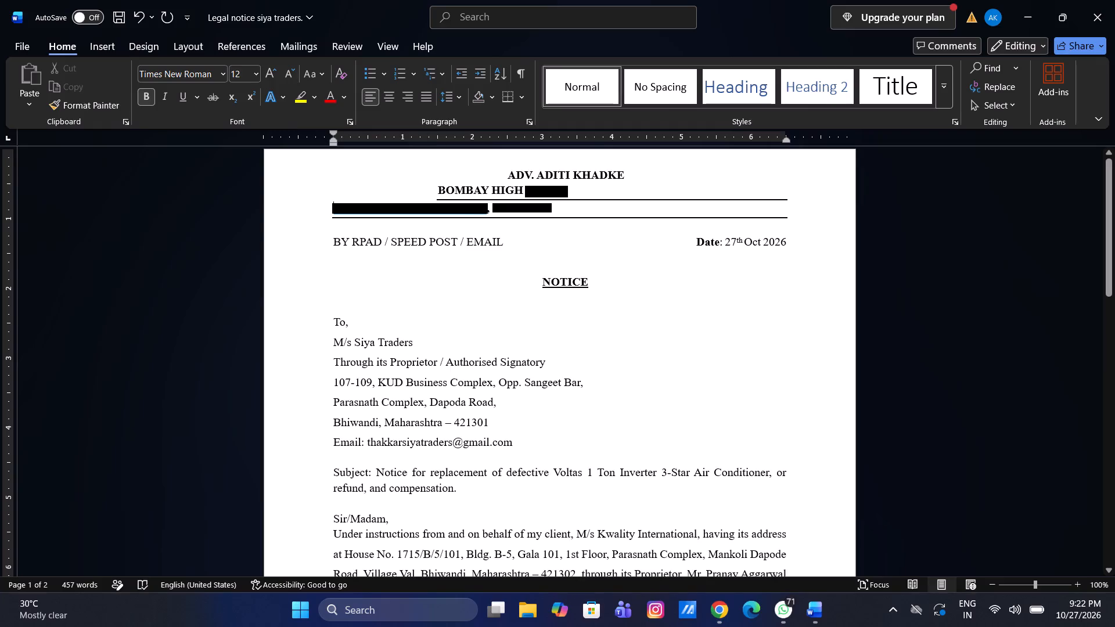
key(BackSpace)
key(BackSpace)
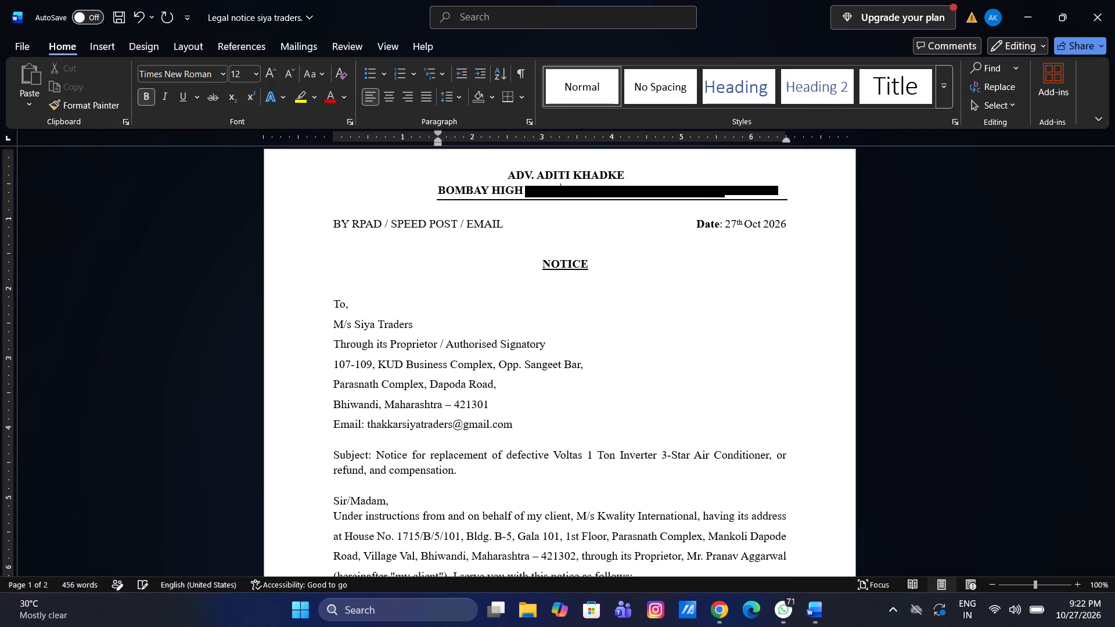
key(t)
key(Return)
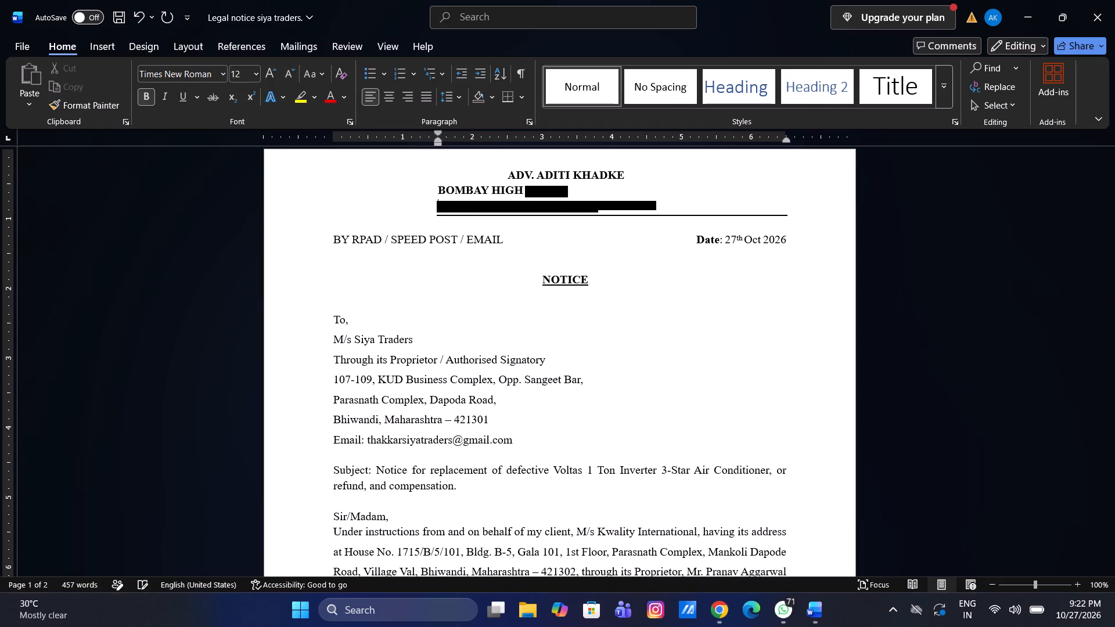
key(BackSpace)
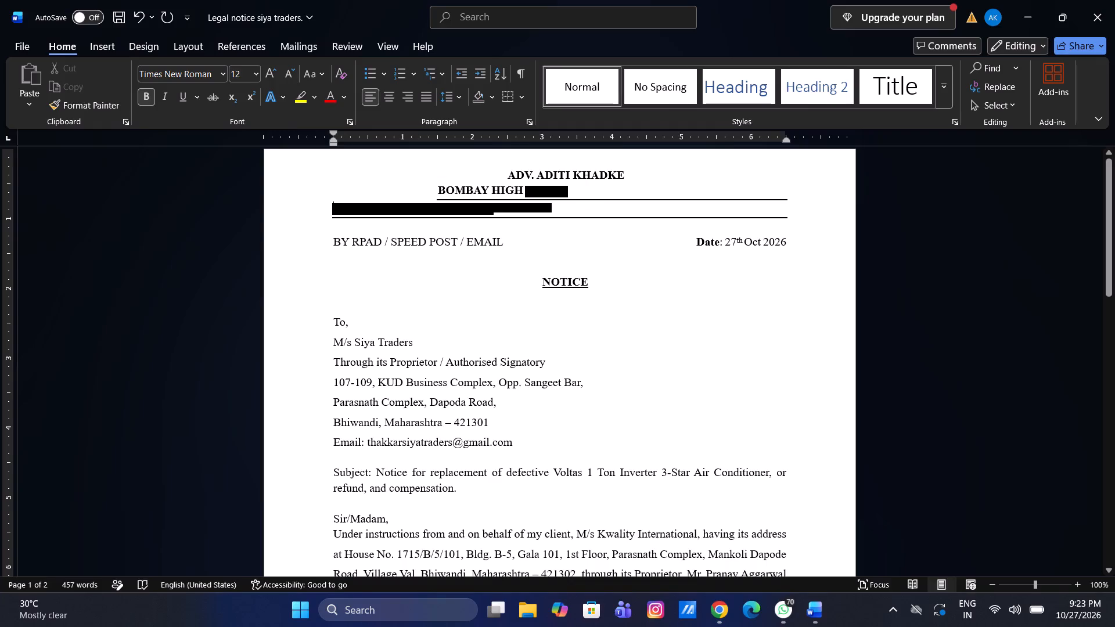
Move the horizontal border line beneath BOMBAY HIGH COURT further down, away from the court name.
drag(439, 199, 452, 199)
drag(452, 199, 516, 217)
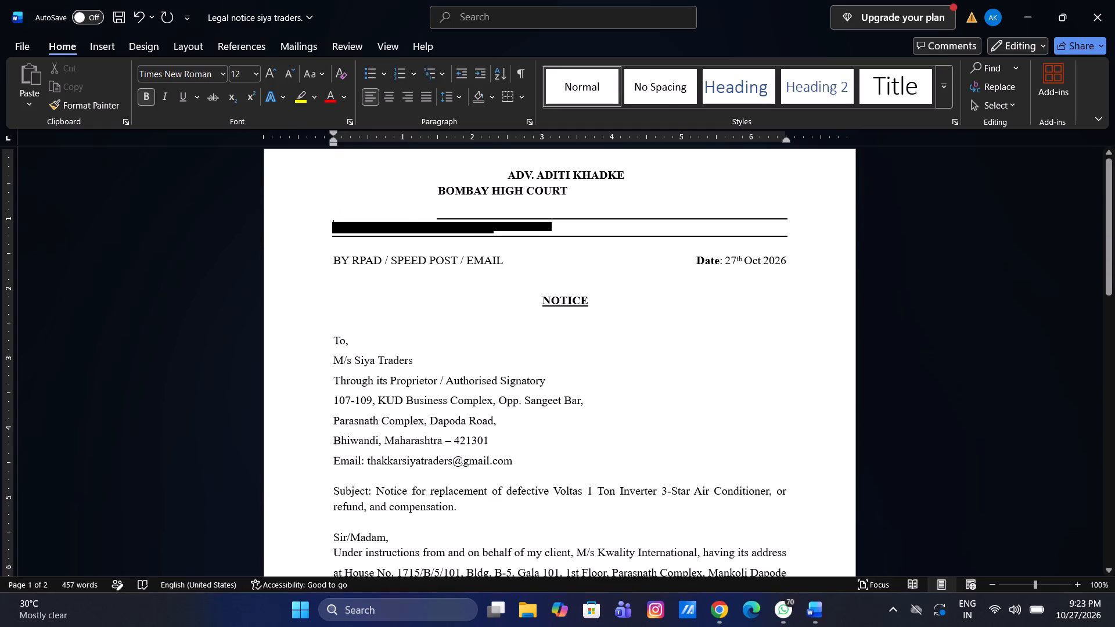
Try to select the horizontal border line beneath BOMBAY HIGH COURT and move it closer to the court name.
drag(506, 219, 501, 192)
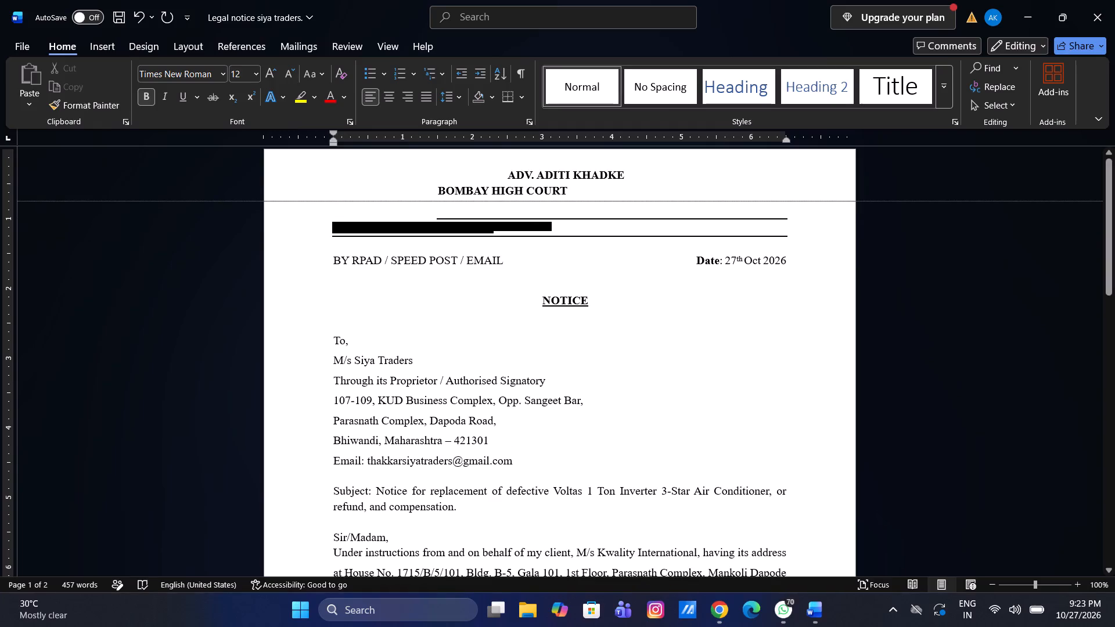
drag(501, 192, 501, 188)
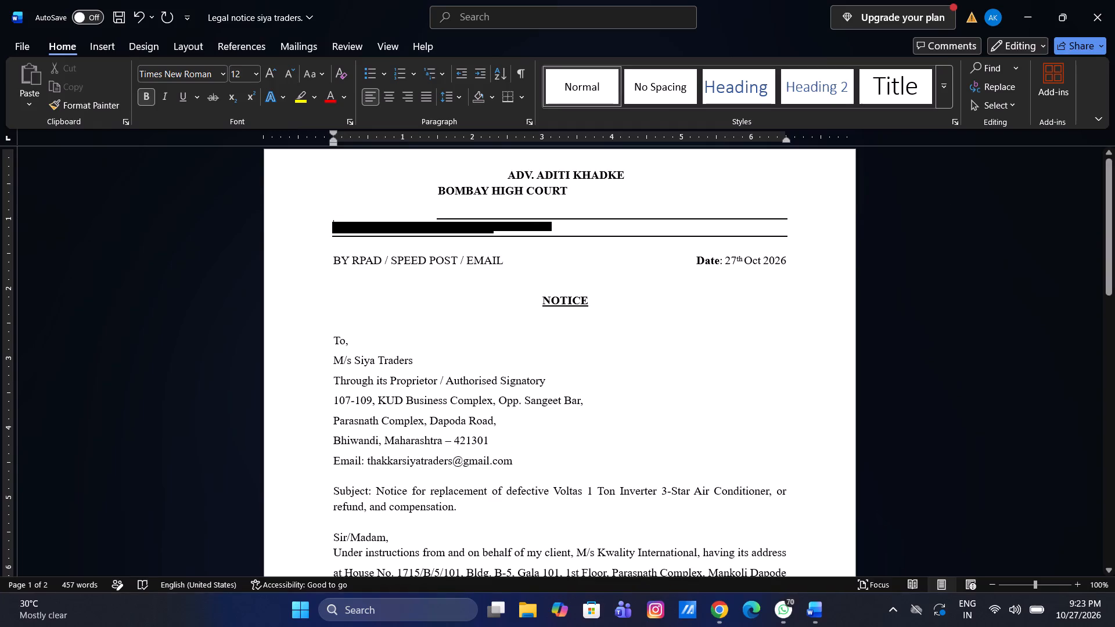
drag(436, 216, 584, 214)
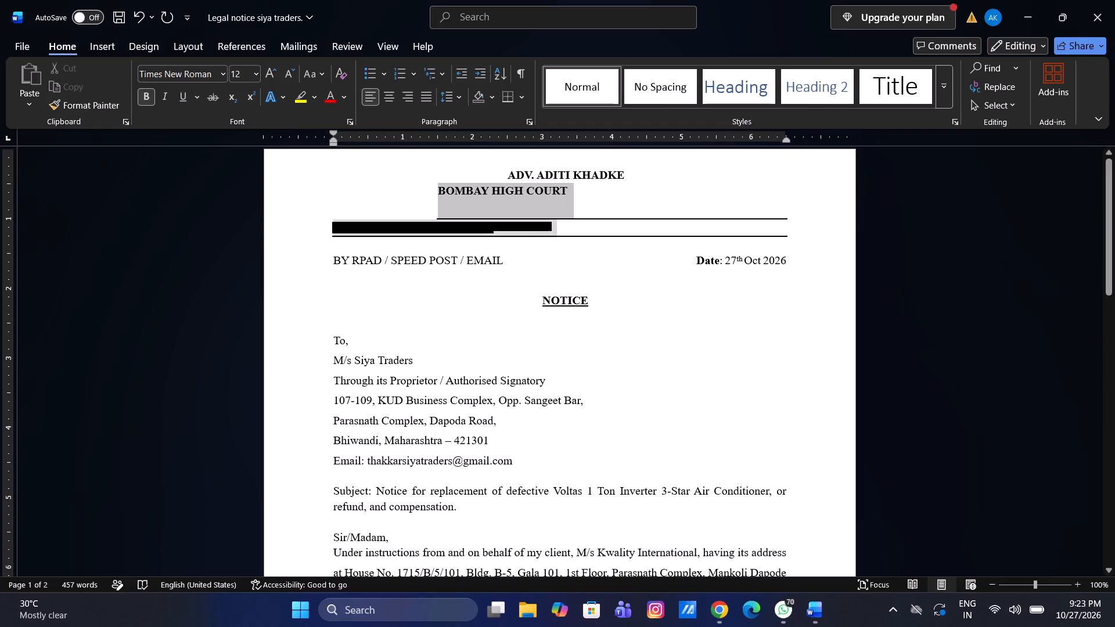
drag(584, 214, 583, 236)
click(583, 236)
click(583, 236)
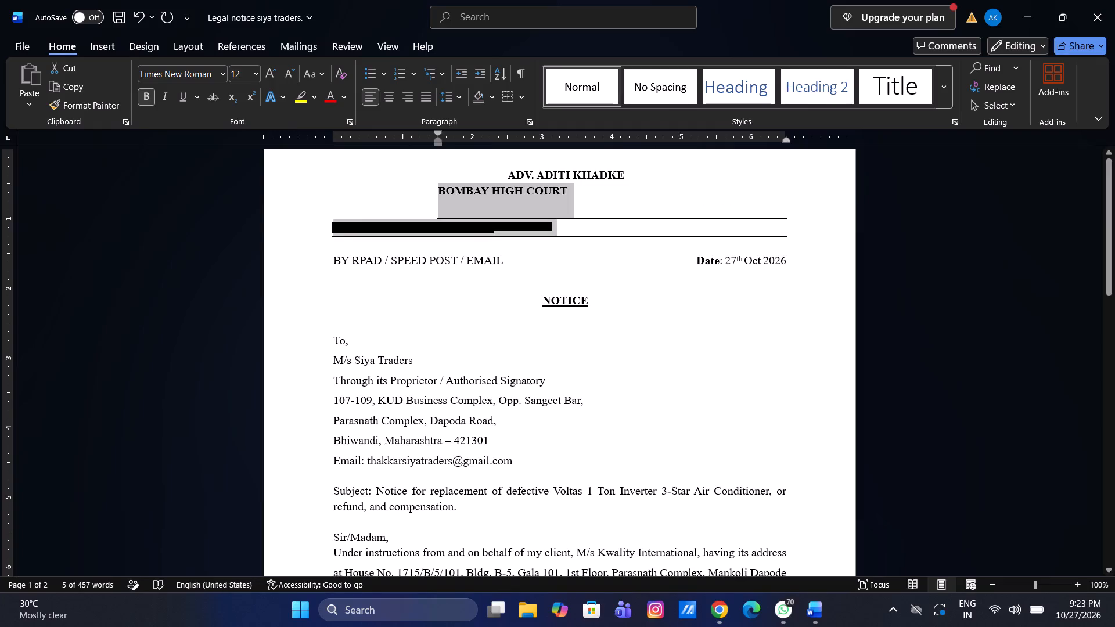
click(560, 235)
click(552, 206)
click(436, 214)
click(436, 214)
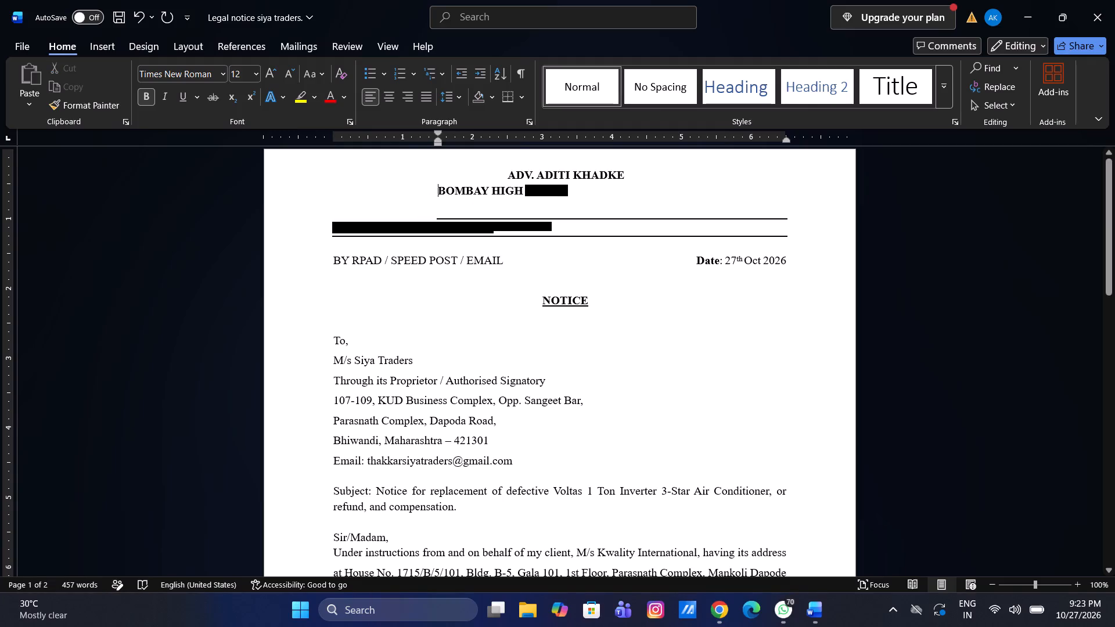
Rejoin the e-mail line to the court name and split it back onto its own line, aligned under BOMBAY HIGH COURT.
click(331, 228)
key(BackSpace)
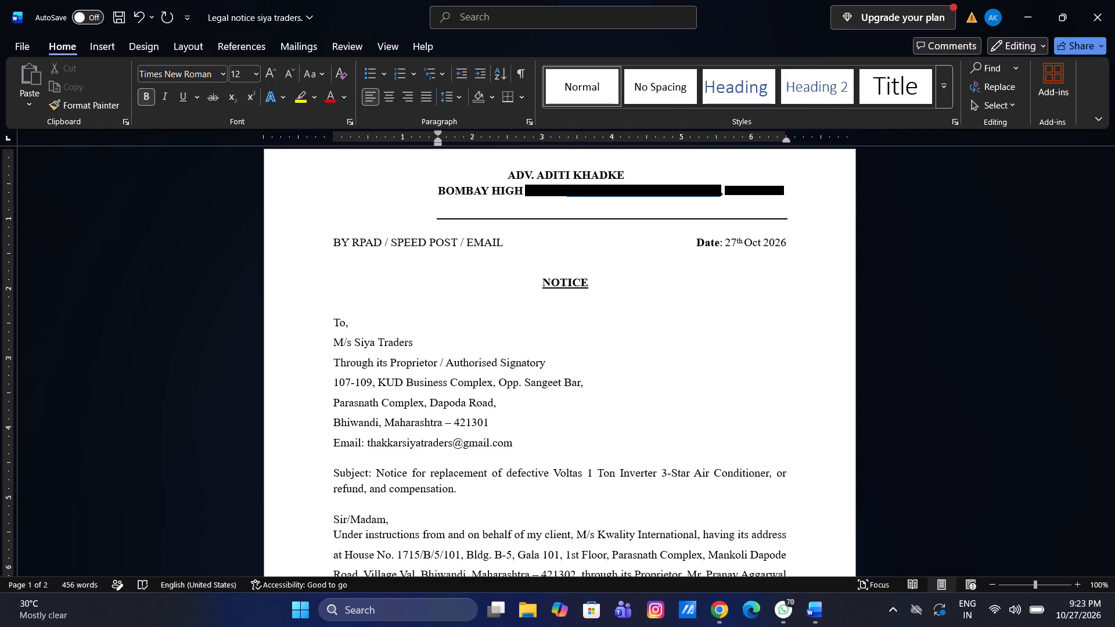
key(Return)
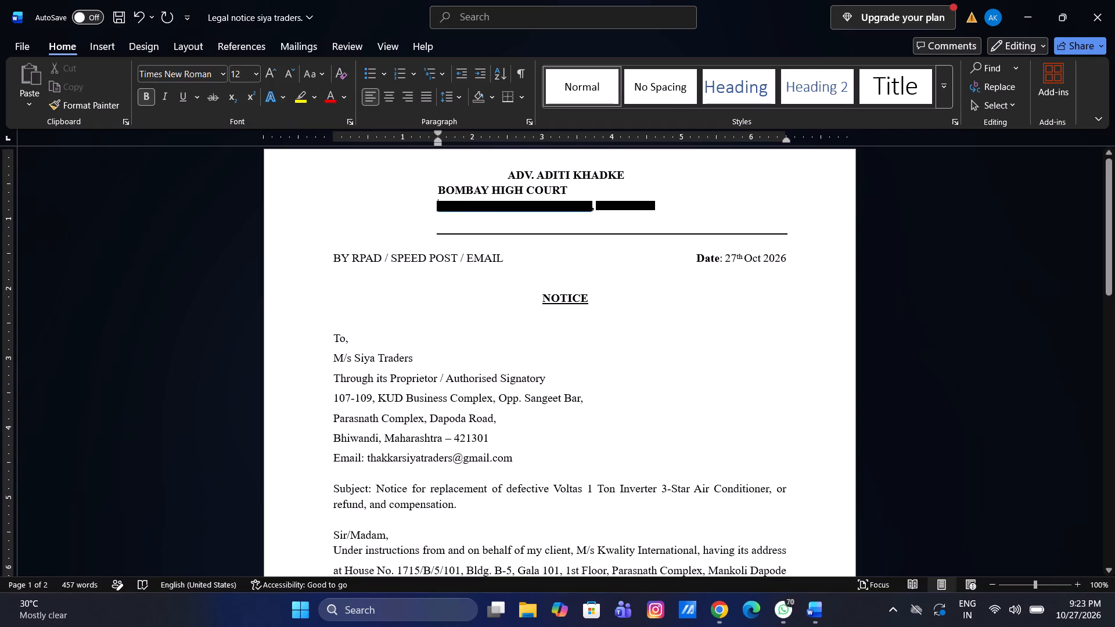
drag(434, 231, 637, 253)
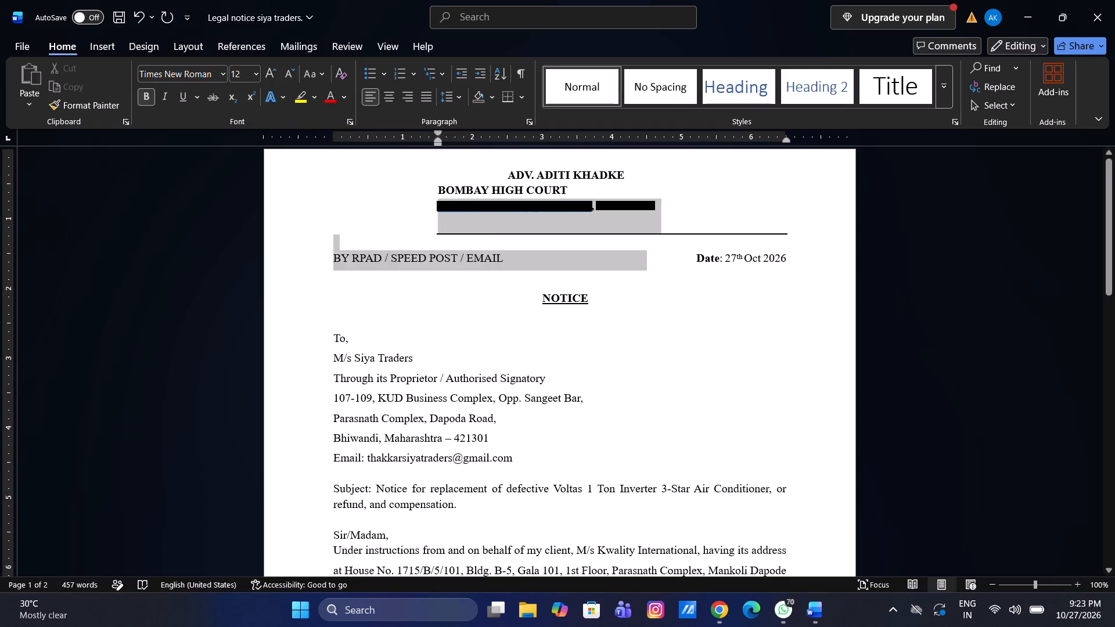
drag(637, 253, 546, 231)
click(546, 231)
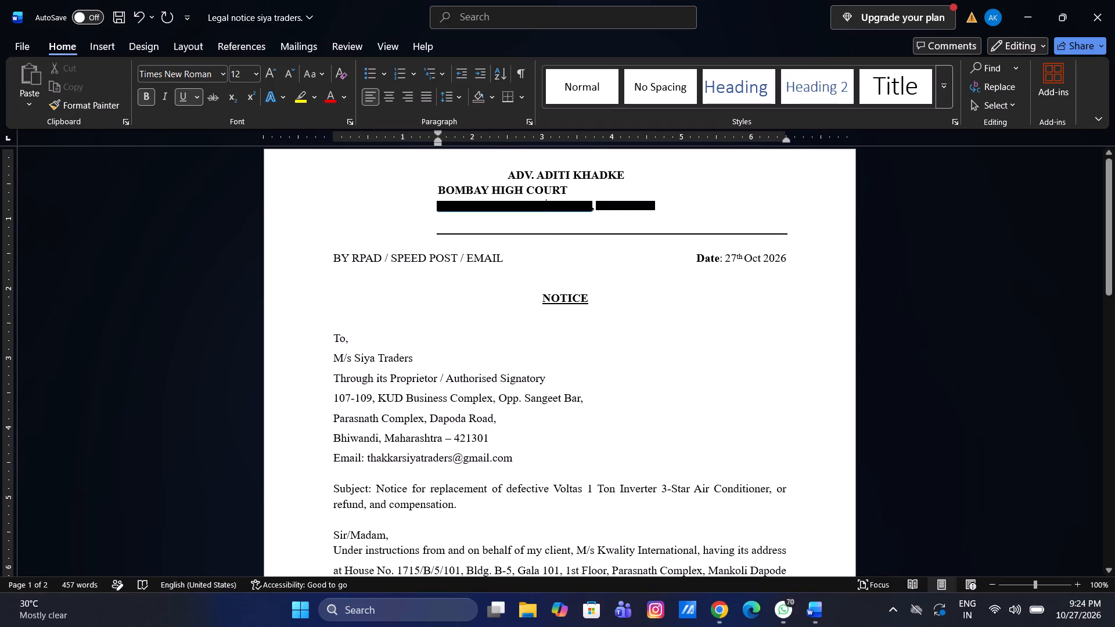
Remove the blank lines directly above and below the NOTICE heading.
scroll(616, 262, down, 1)
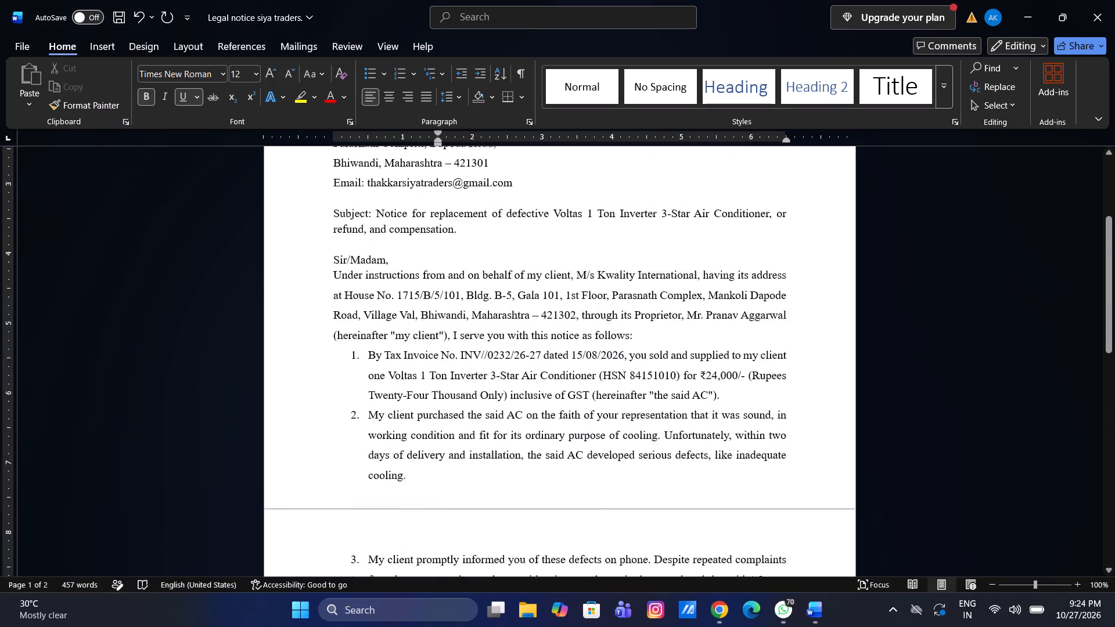
scroll(616, 262, down, 1)
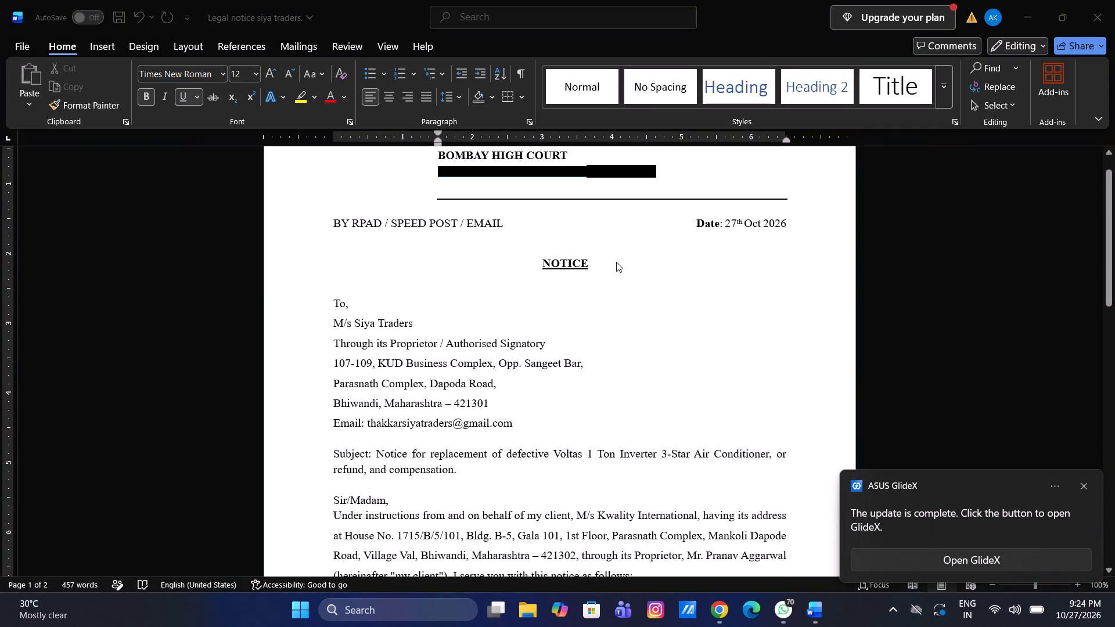
click(336, 300)
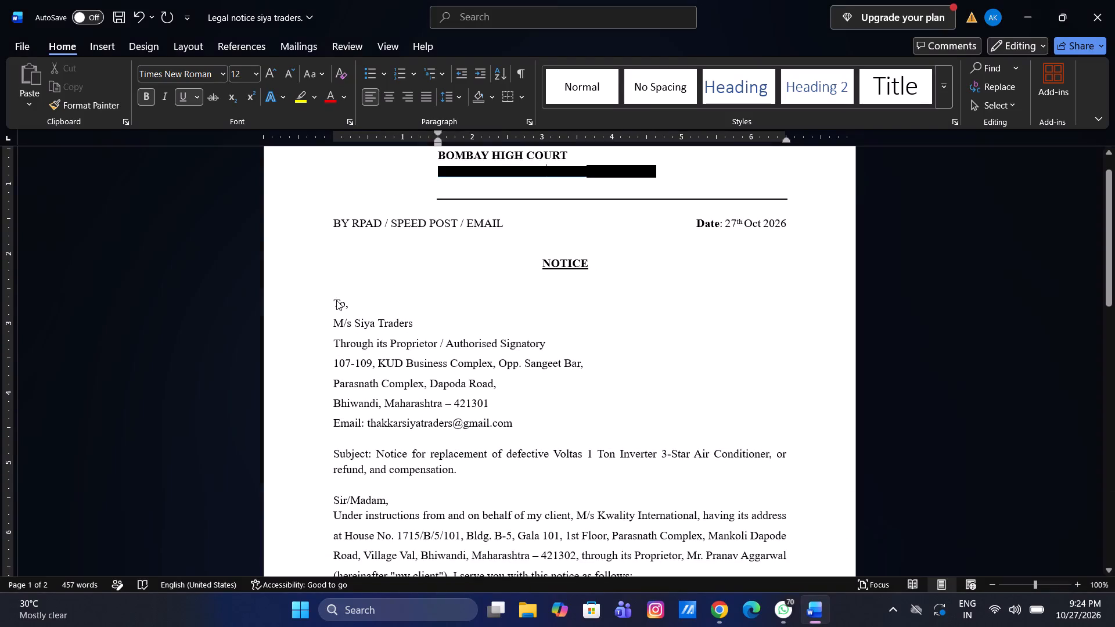
click(335, 303)
key(BackSpace)
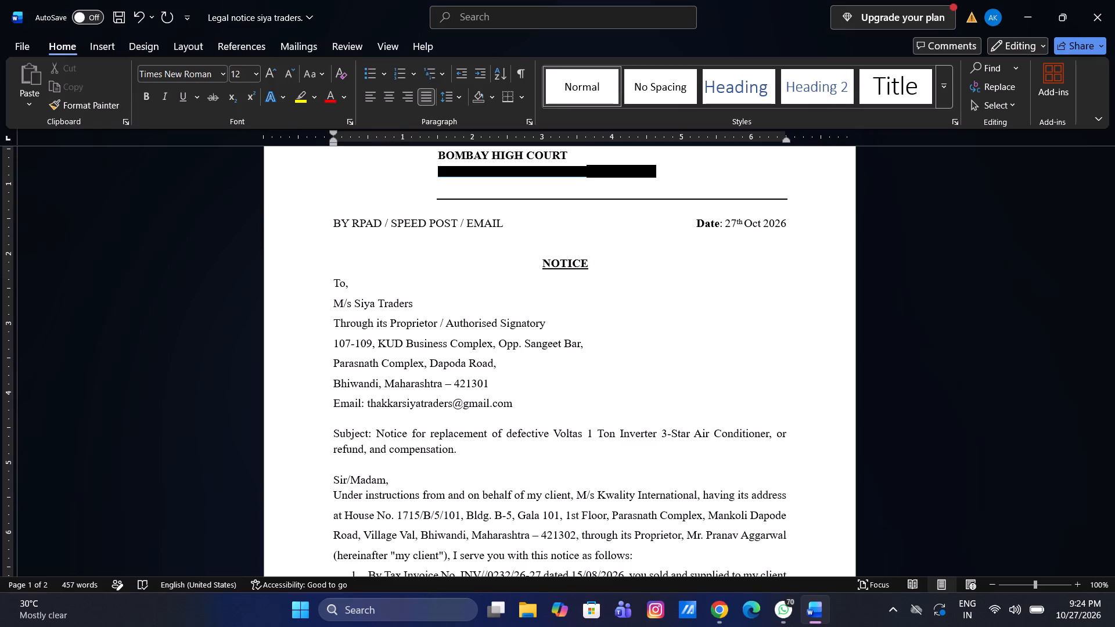
click(538, 260)
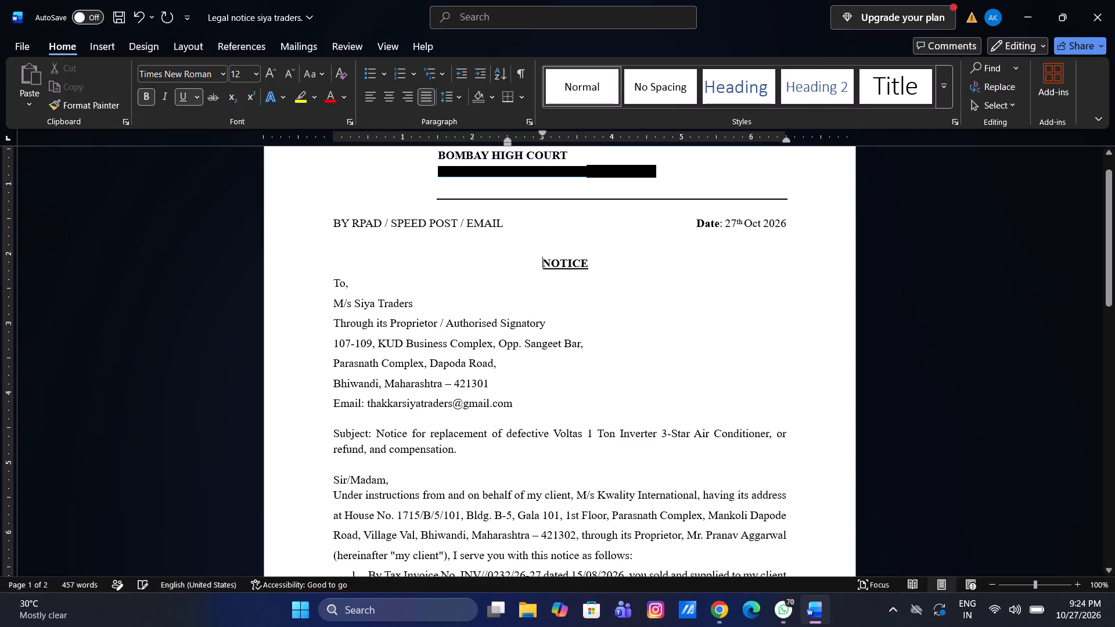
key(BackSpace)
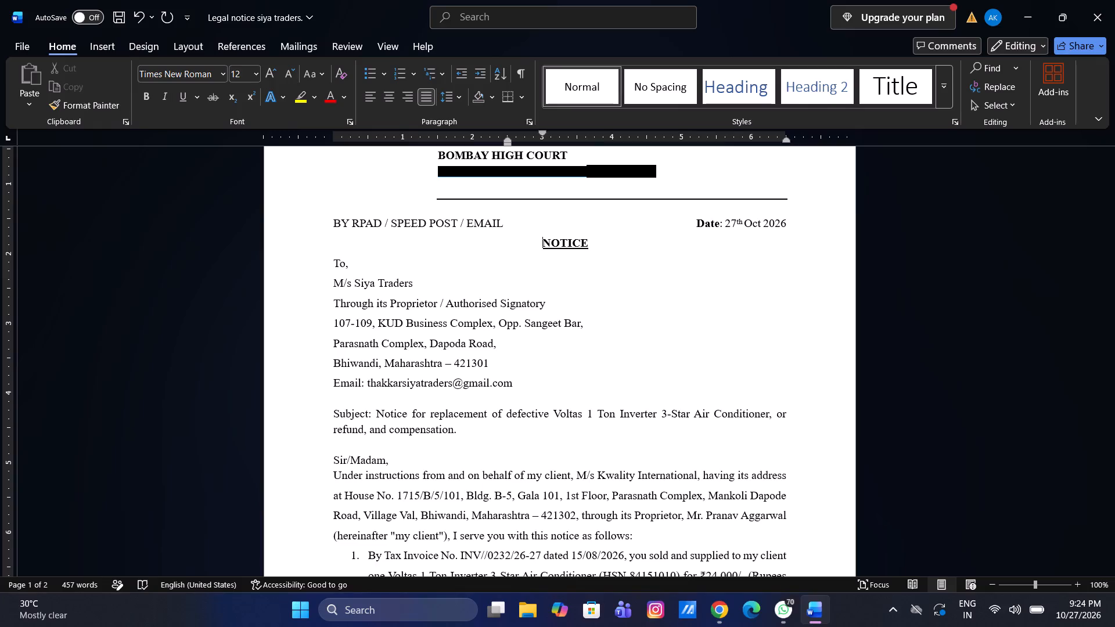
click(538, 260)
Review the layout of the whole notice, from the letterhead to the signature block on page 2.
scroll(538, 260, up, 6)
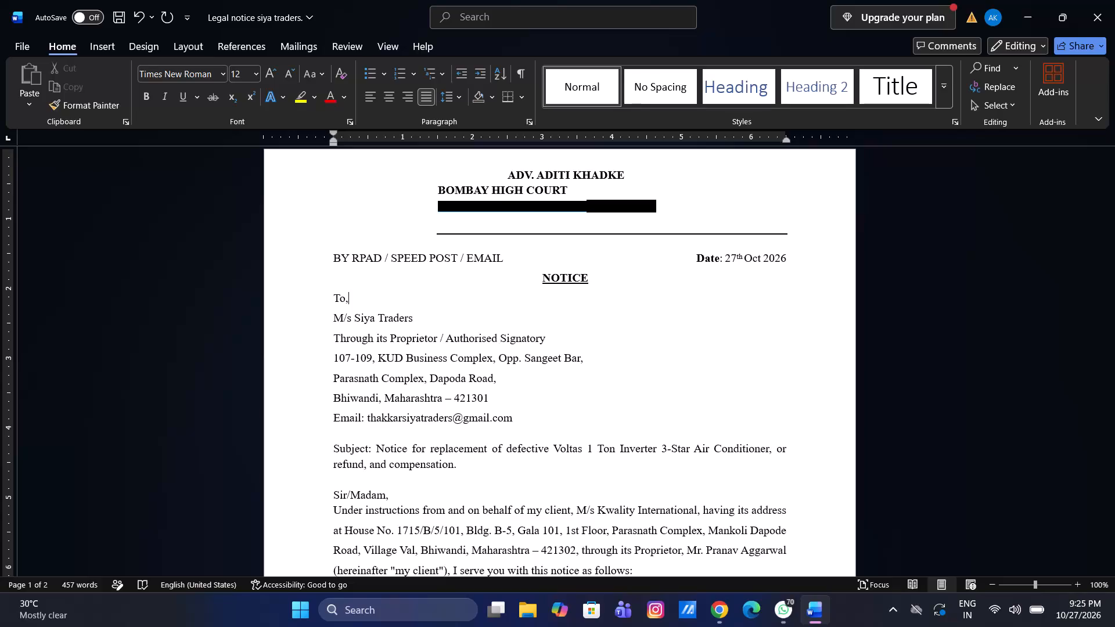
scroll(538, 260, left, 1)
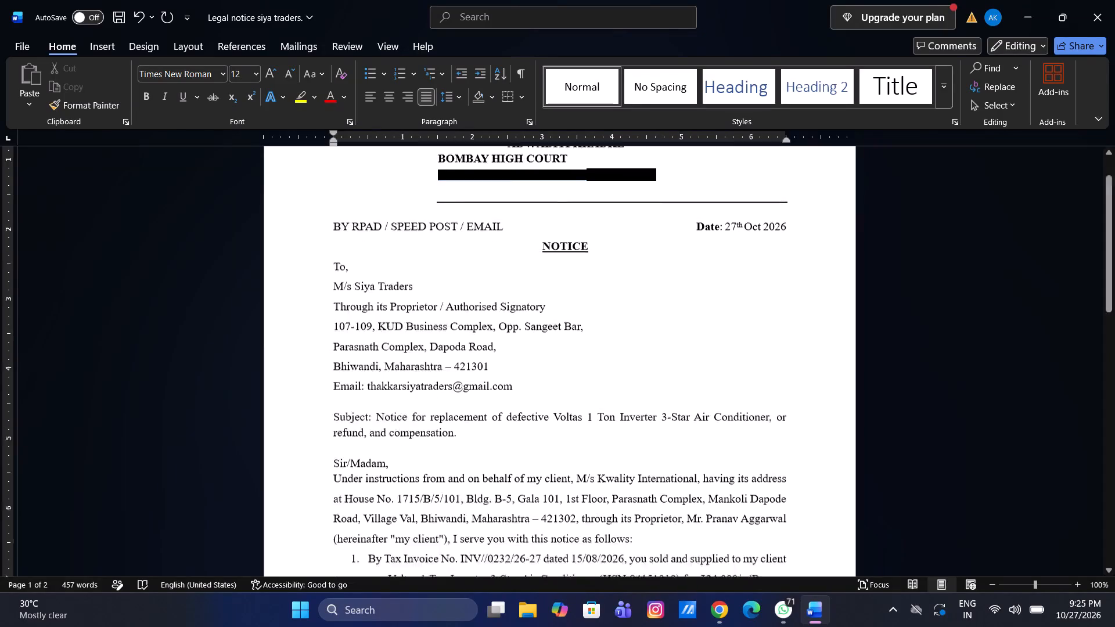
scroll(538, 260, left, 1)
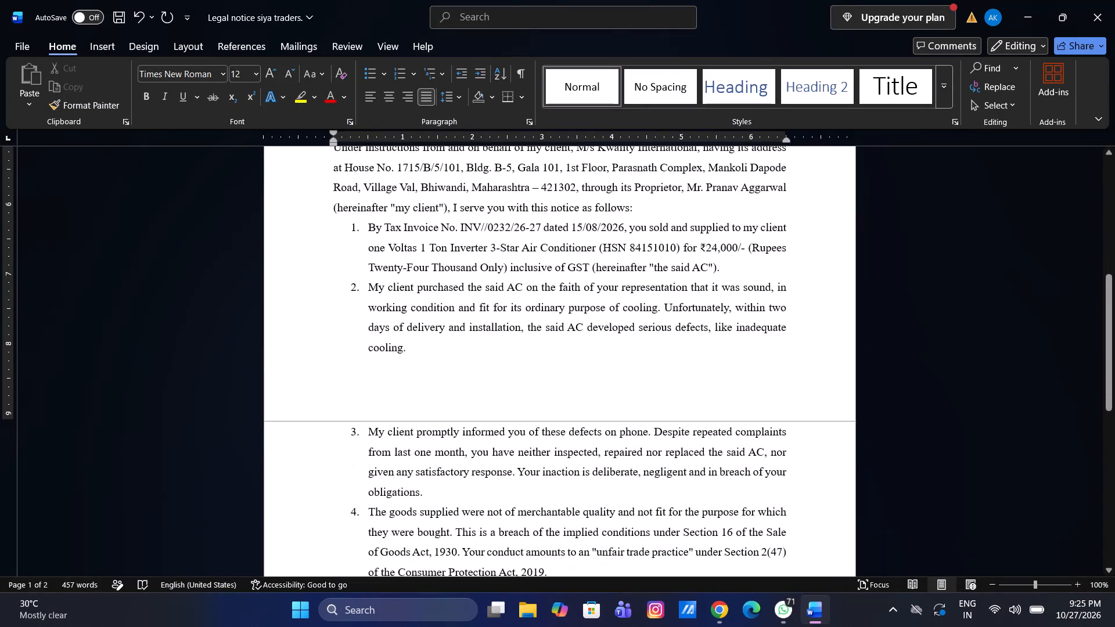
scroll(538, 260, left, 1)
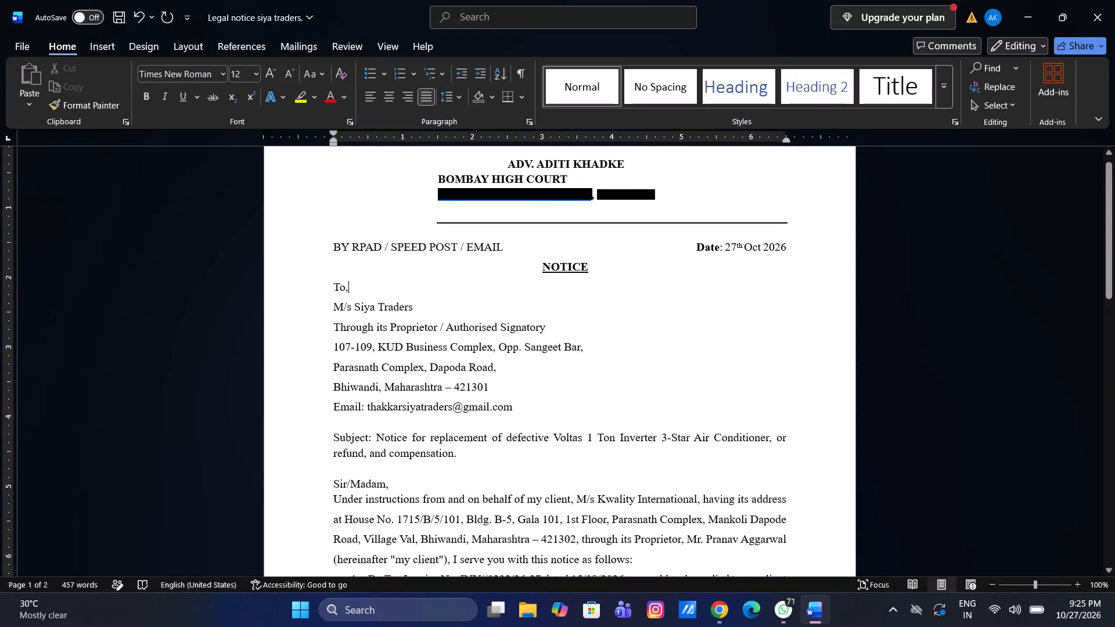
ctrl+scroll(538, 260, down, 5)
scroll(538, 260, down, 2)
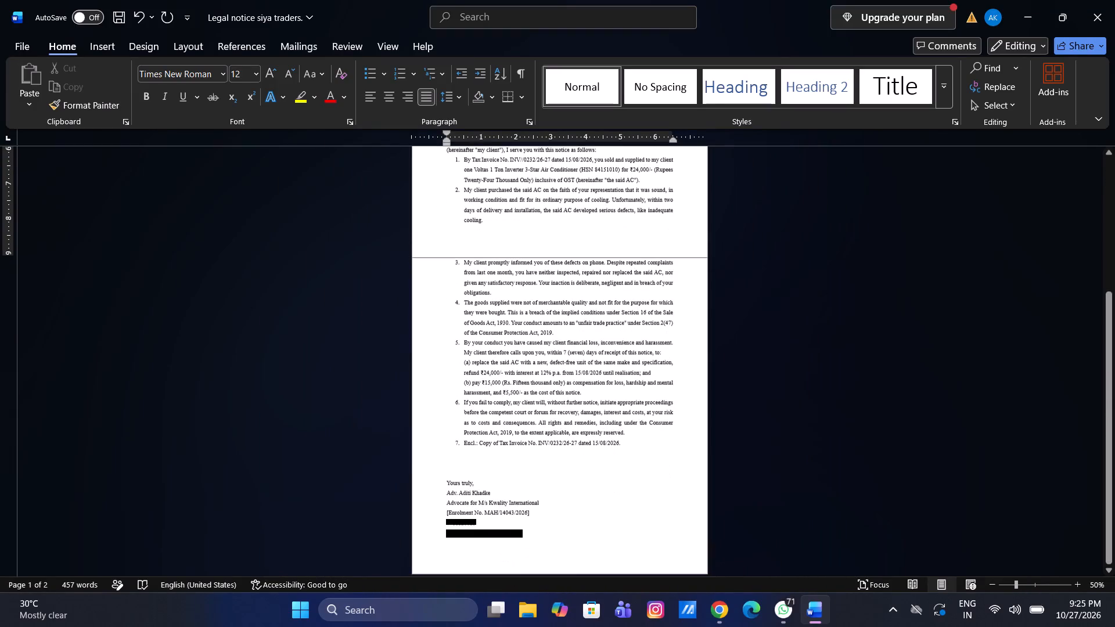
ctrl+scroll(538, 260, up, 4)
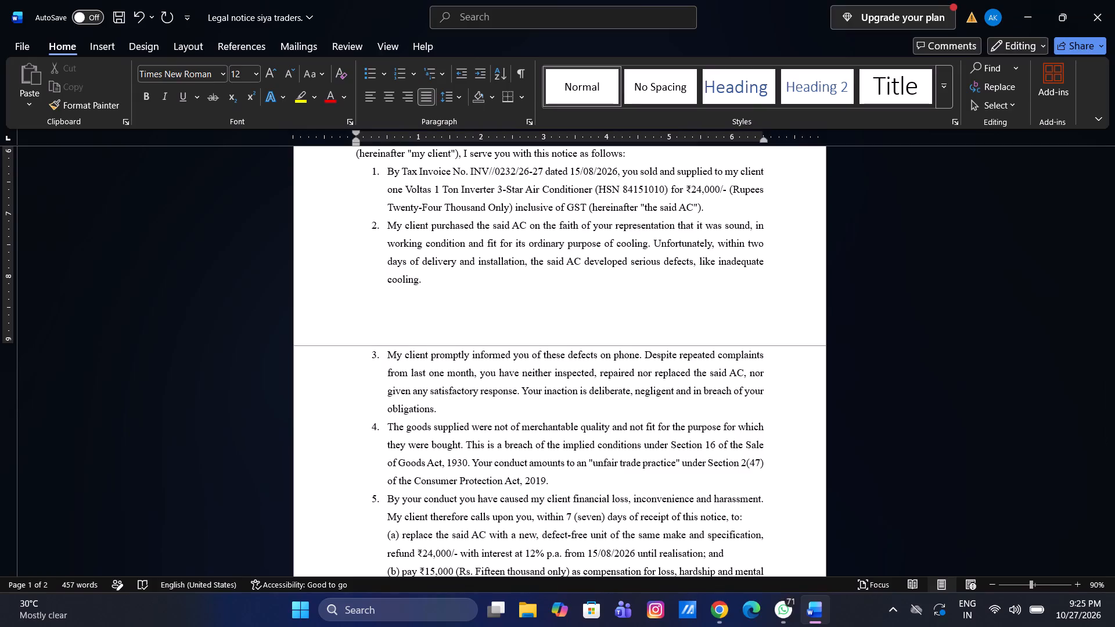
scroll(538, 260, up, 3)
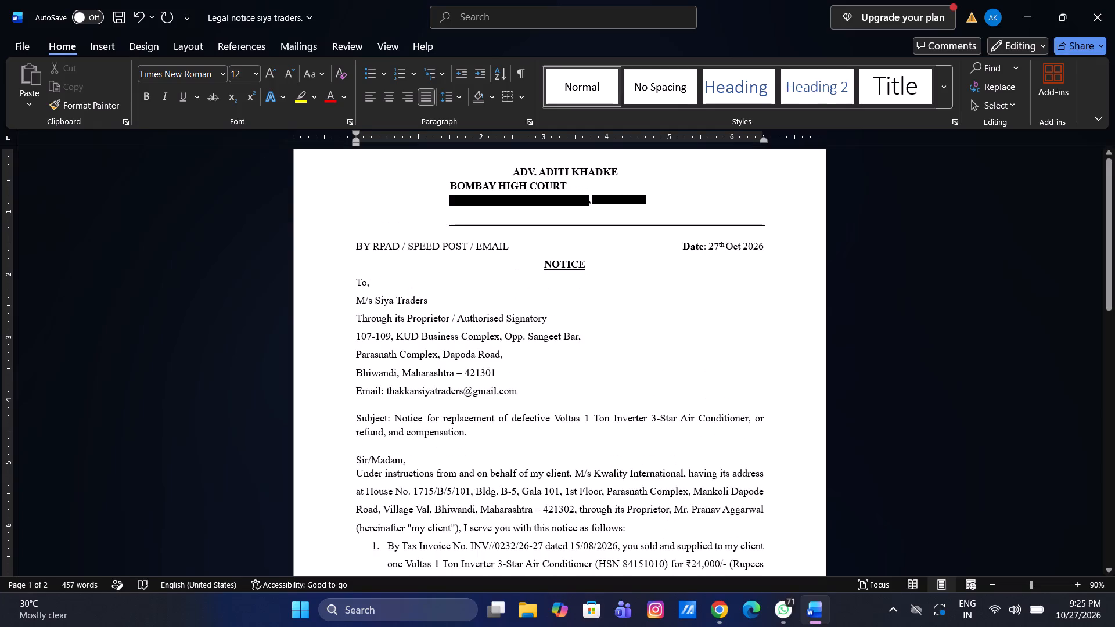
Delete the NOTICE heading and leave one blank line in its place above "To,".
drag(542, 264, 602, 262)
key(BackSpace)
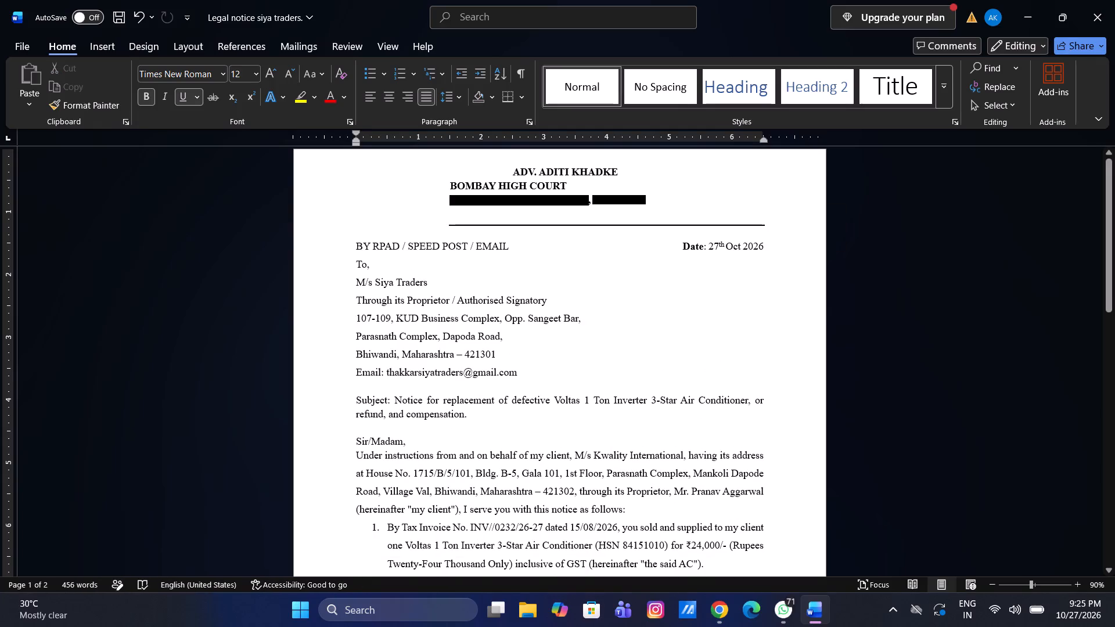
key(Return)
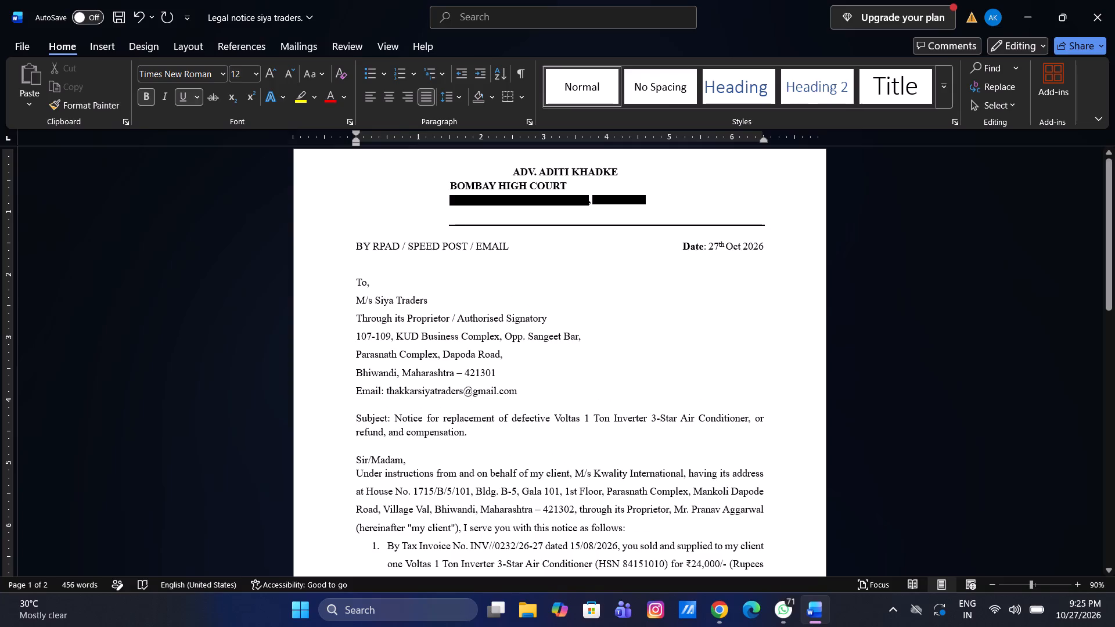
Add the bold heading "Legal Notice" on the line above BY RPAD / SPEED POST / EMAIL.
click(685, 238)
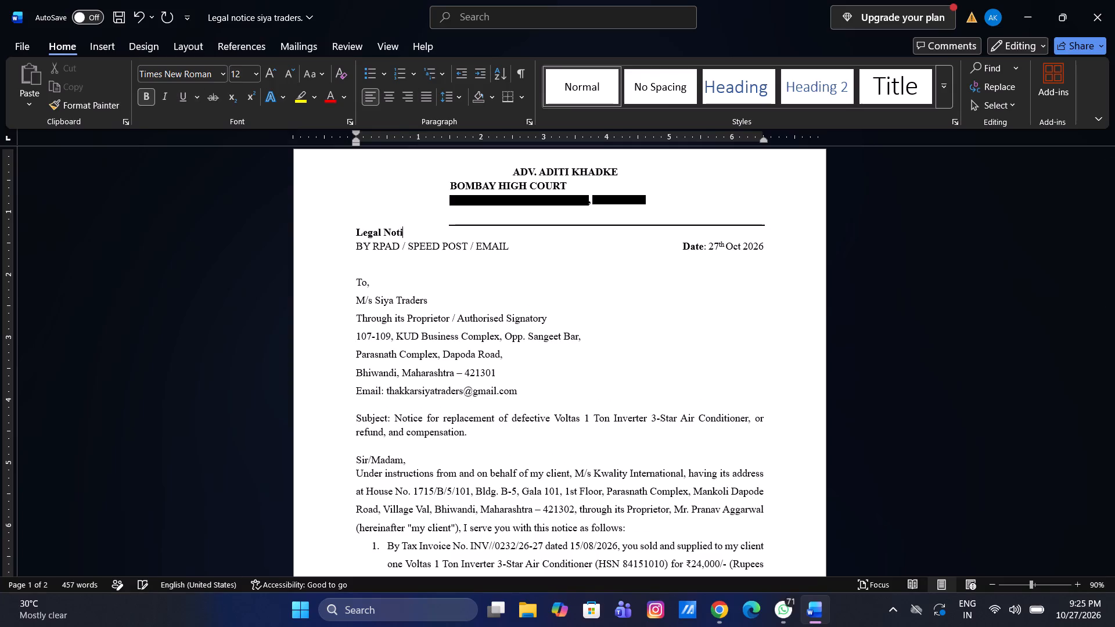
key(BackSpace)
text(ce)
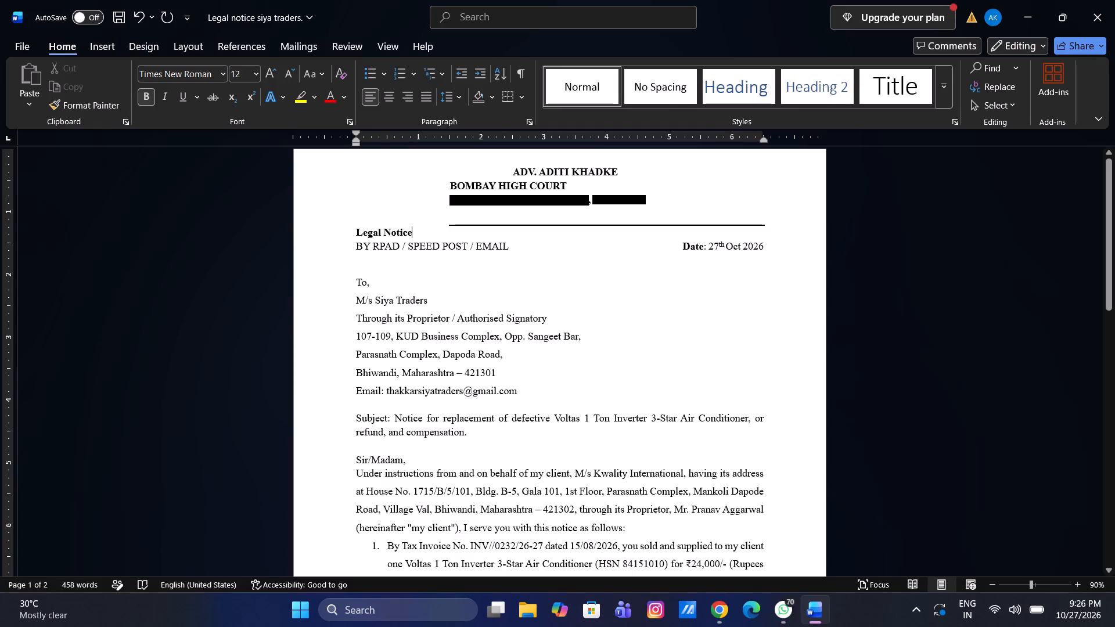
Underline the "Legal Notice" heading.
drag(356, 232, 399, 228)
click(399, 228)
drag(354, 236, 440, 224)
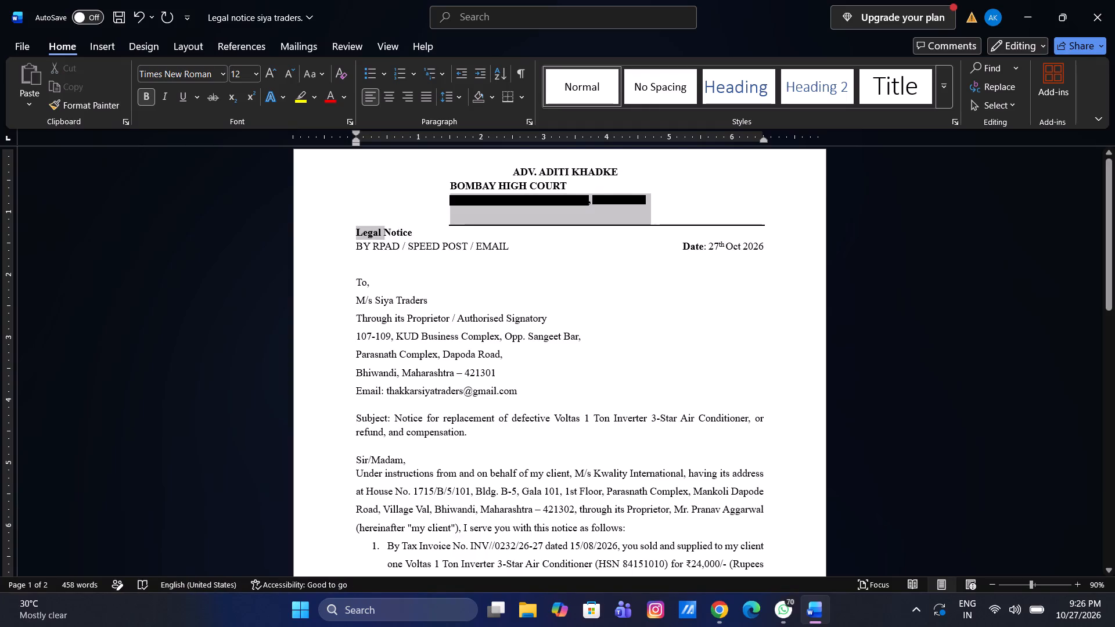
drag(440, 224, 430, 233)
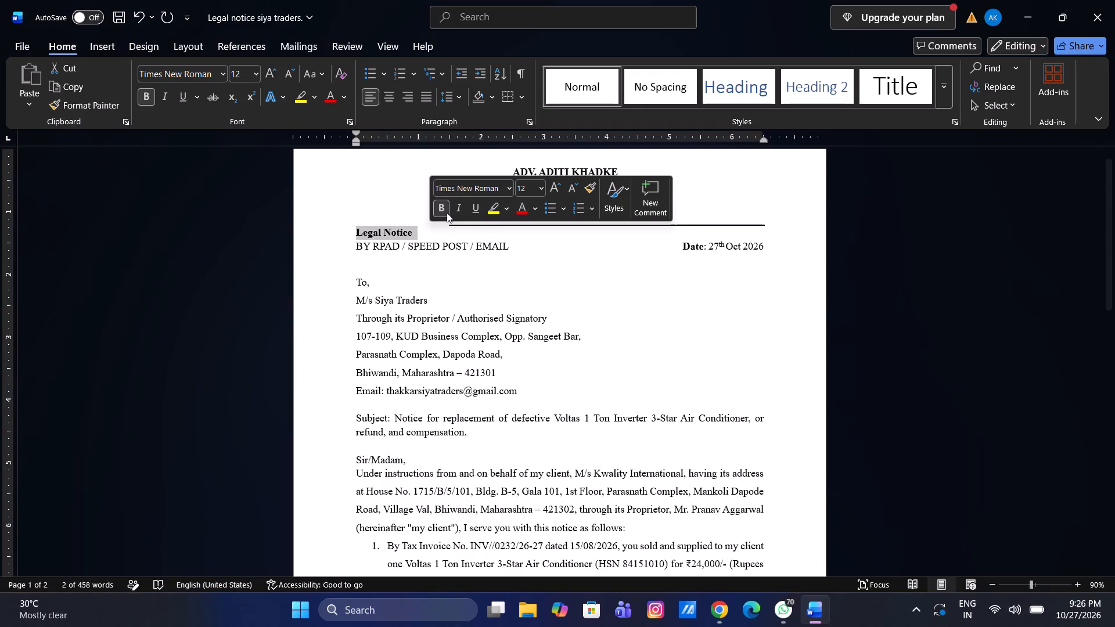
click(471, 206)
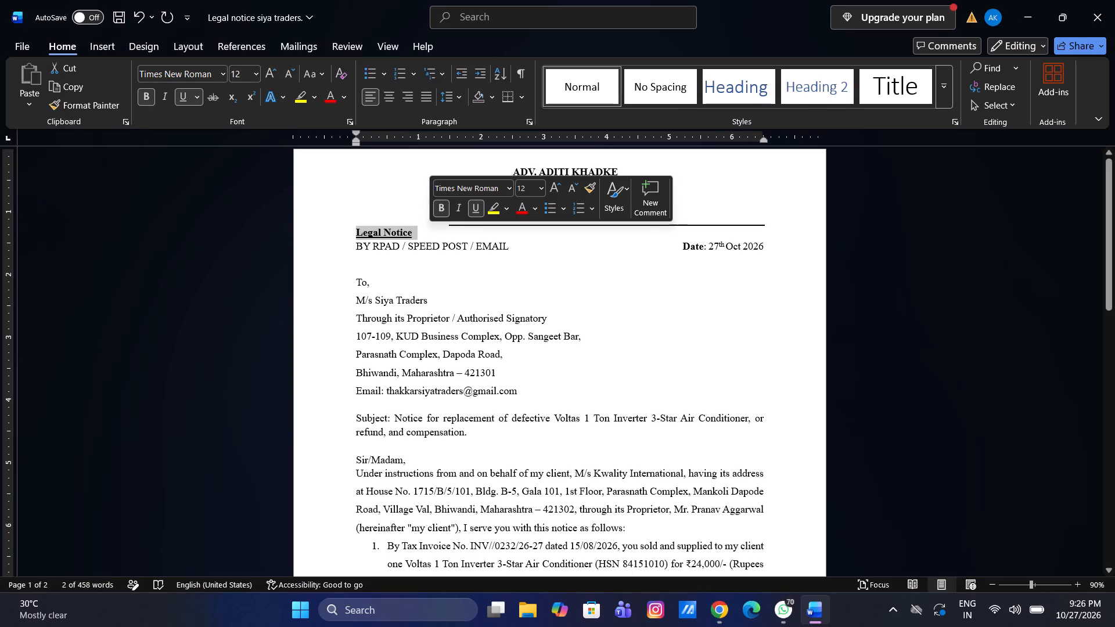
click(358, 229)
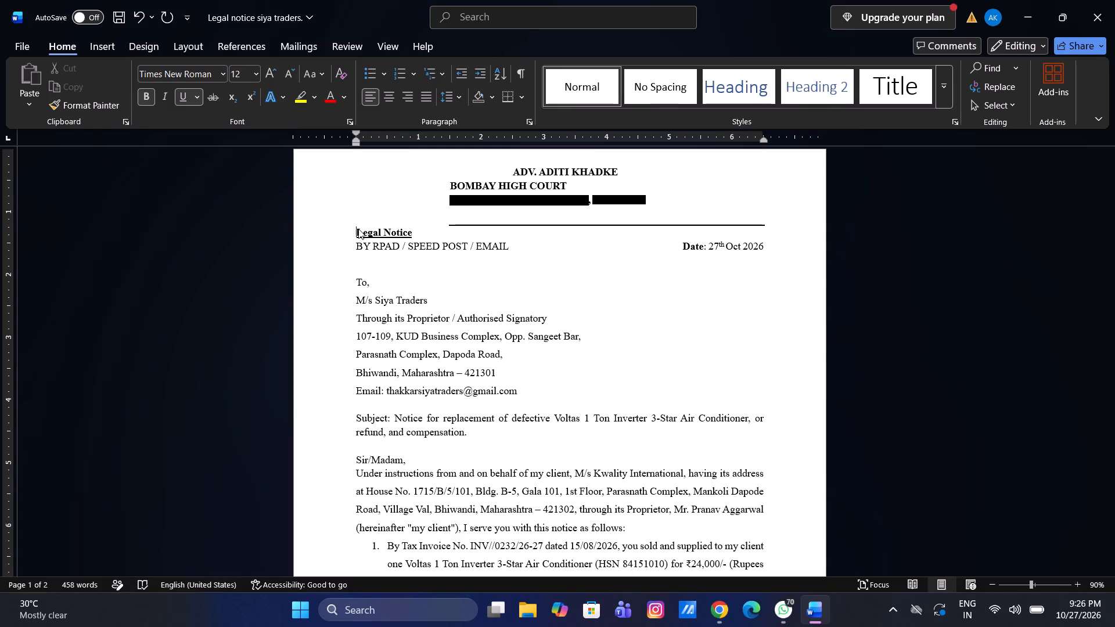
Indent the "Legal Notice" heading across its line so it ends near the right margin, above the date.
click(358, 229)
key(Tab)
key(Tab)
key(Tab)
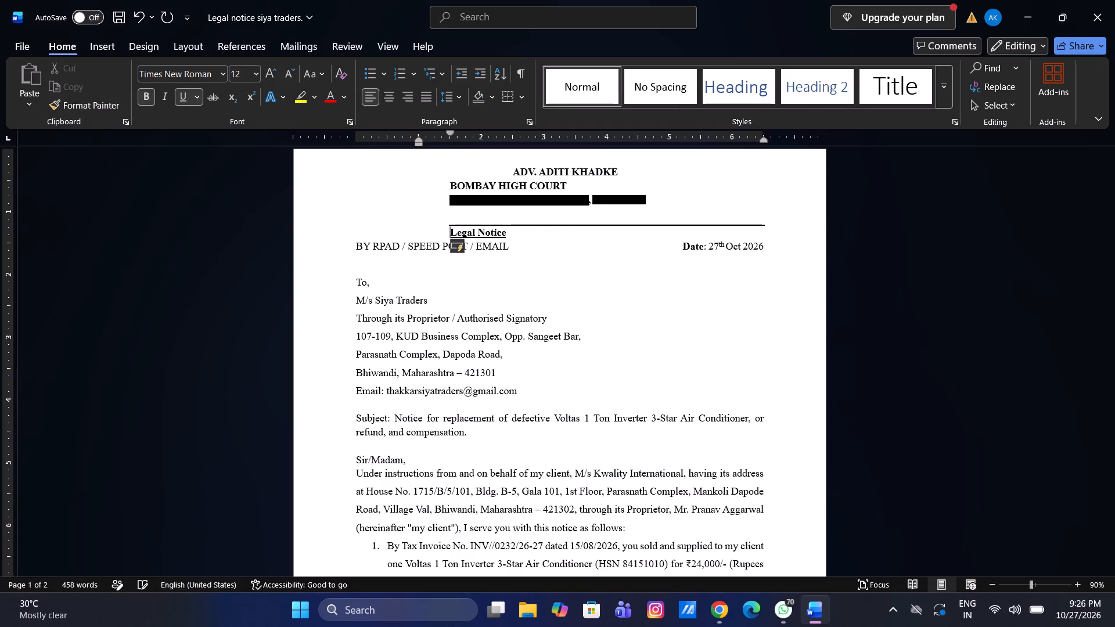
key(Tab)
key(Tab)
key(Tab)
key(Tab)
key(Tab)
key(Tab)
key(Tab)
key(Tab)
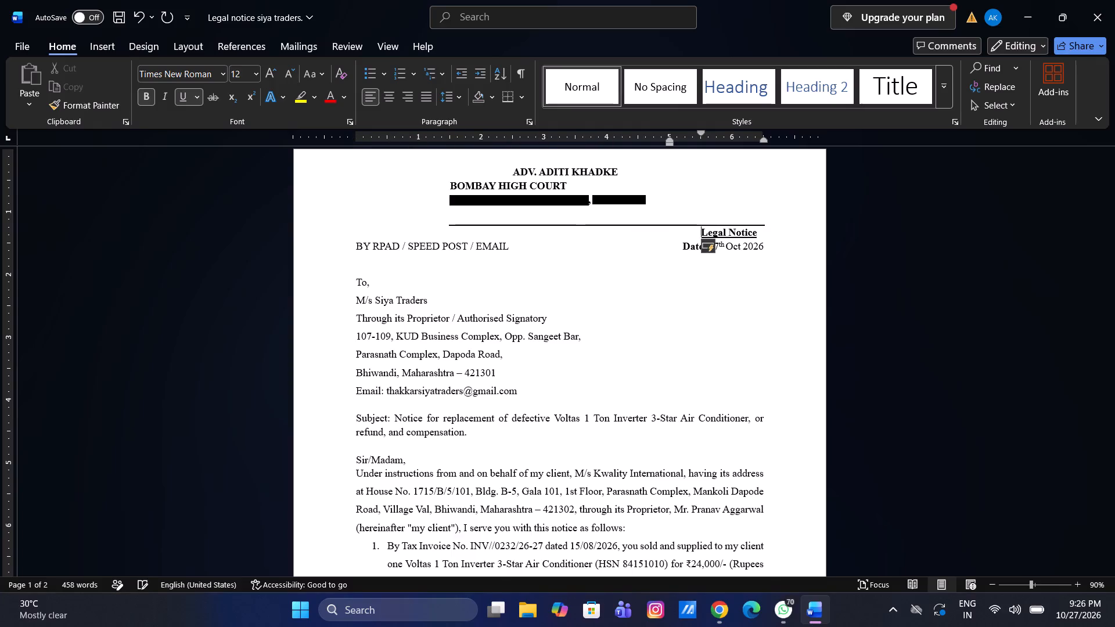
key(Tab)
key(BackSpace)
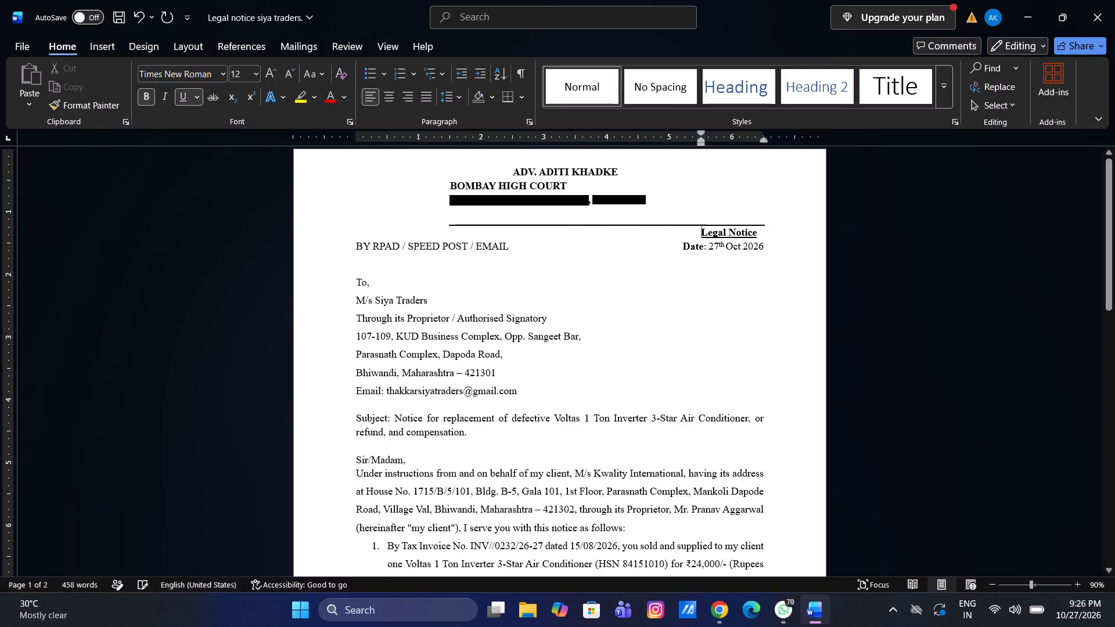
key(space)
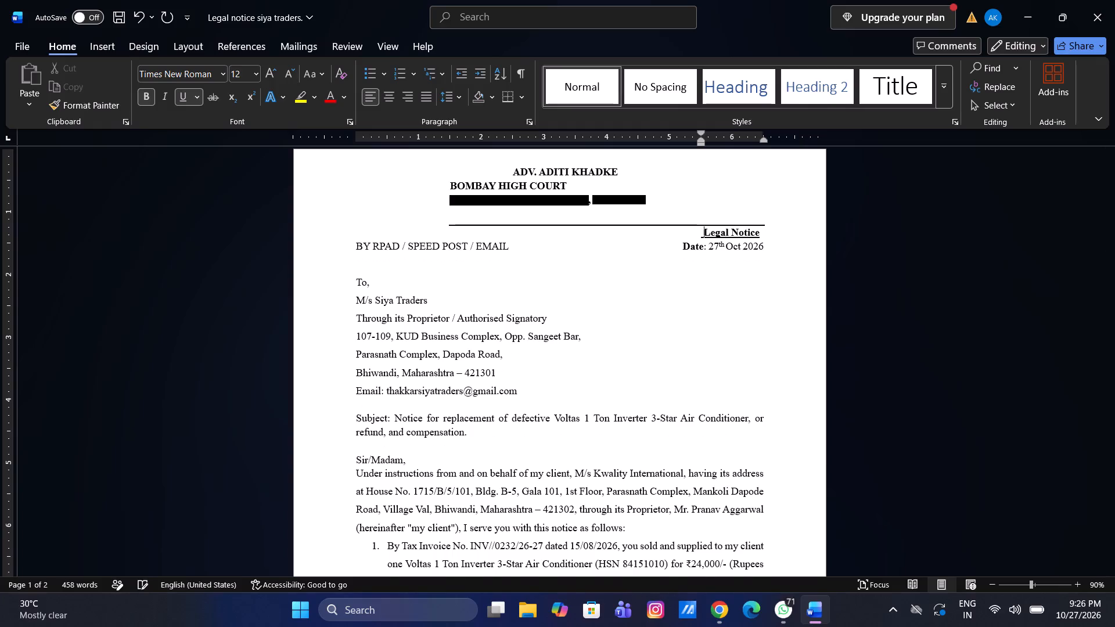
key(space)
key(space)
key(BackSpace)
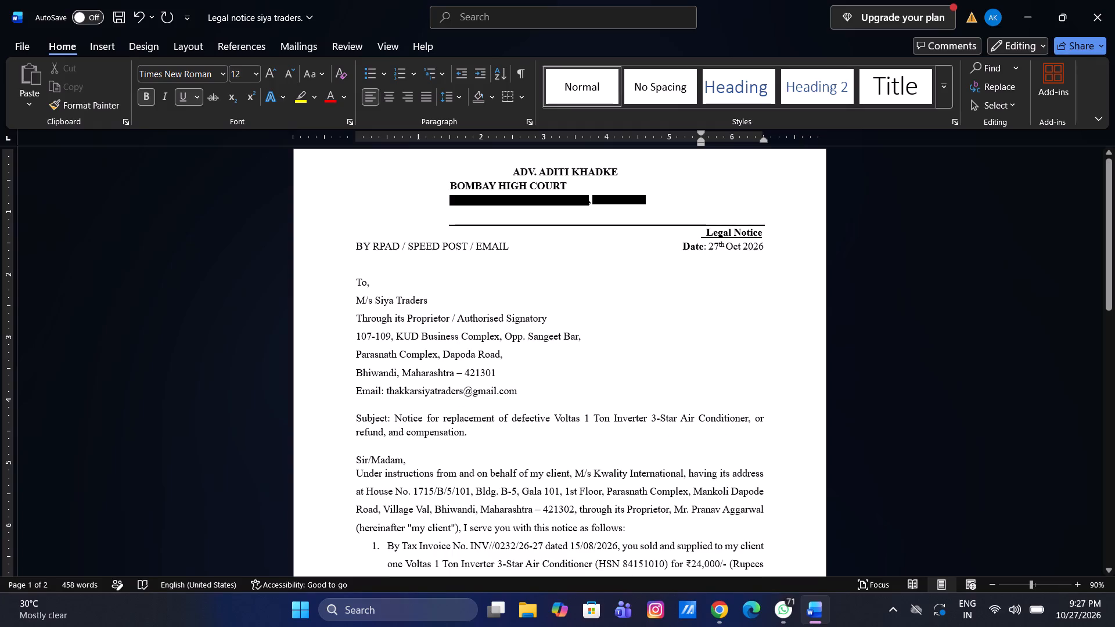
Remove the bold and underline from the blank spaces in front of the "Legal Notice" heading.
drag(697, 232, 707, 228)
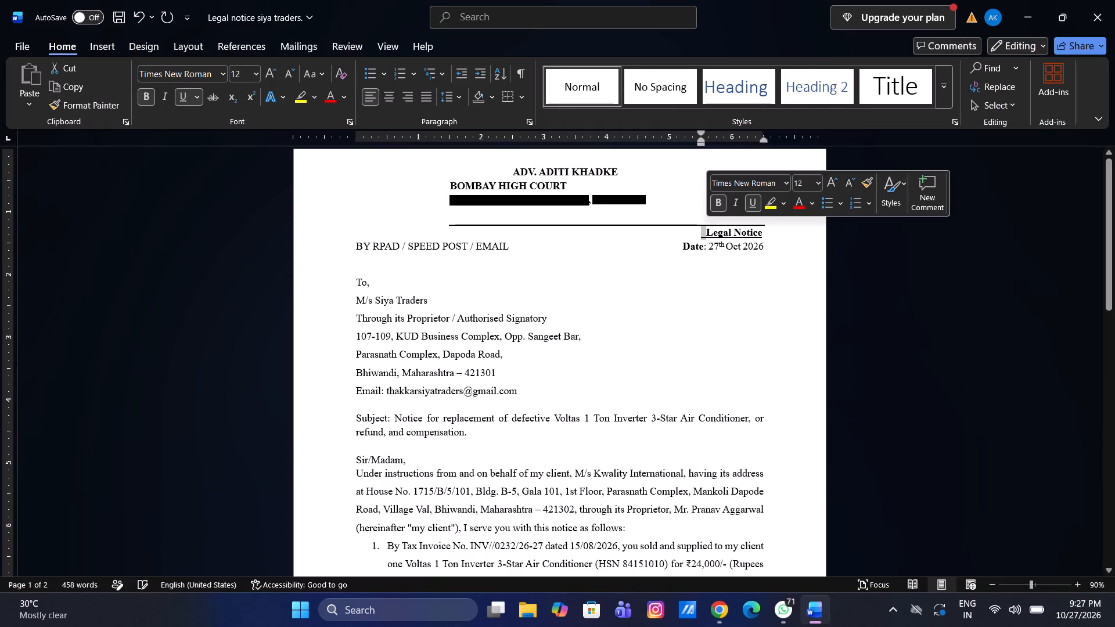
click(726, 203)
click(754, 201)
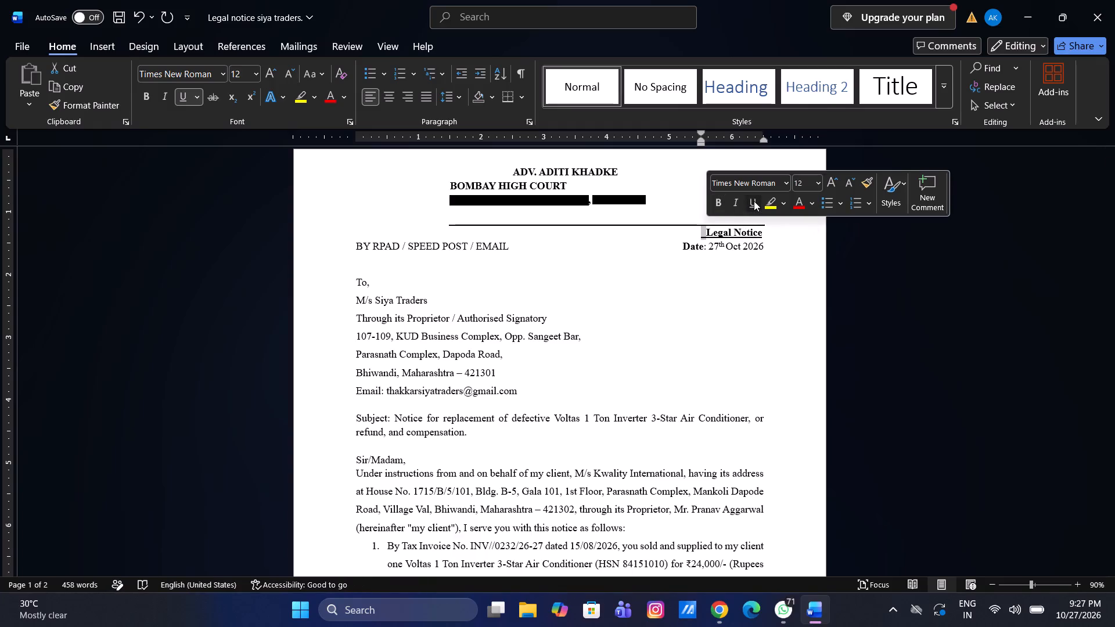
click(758, 297)
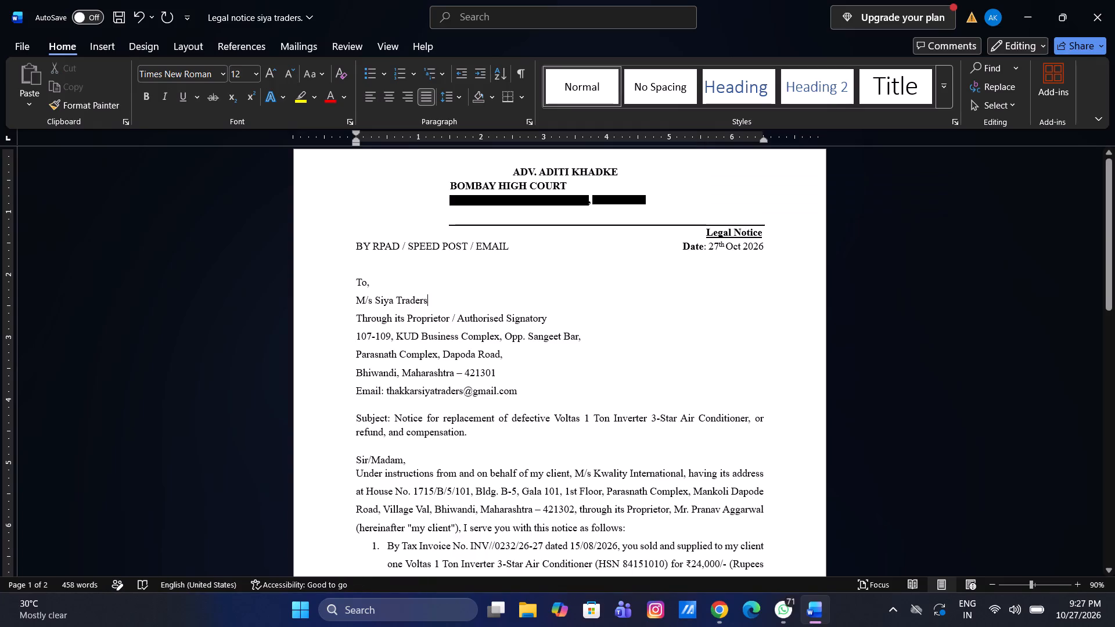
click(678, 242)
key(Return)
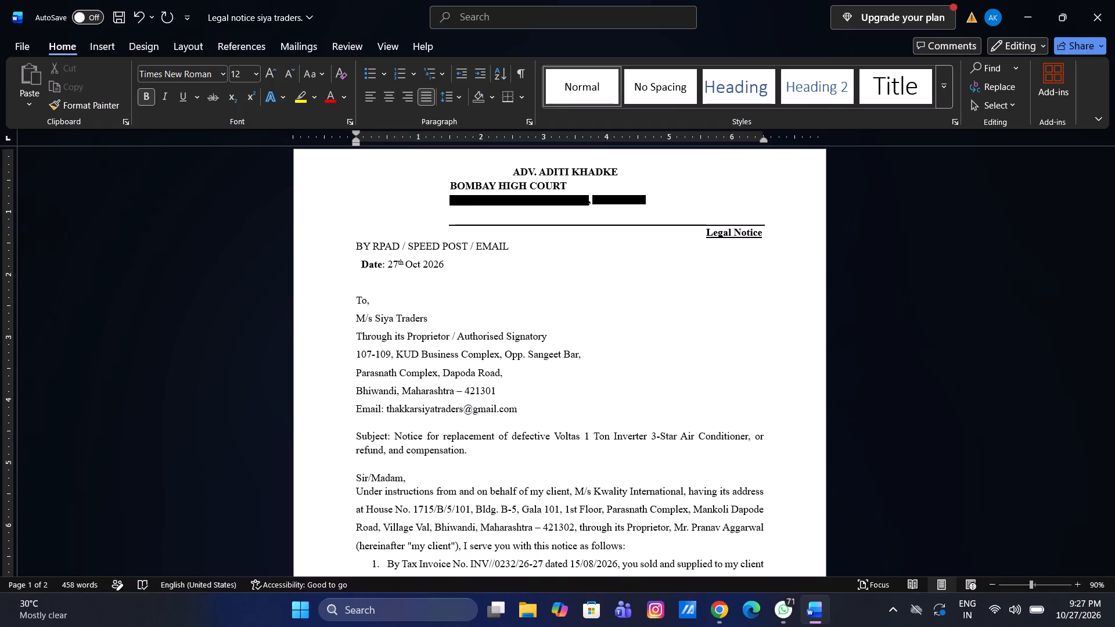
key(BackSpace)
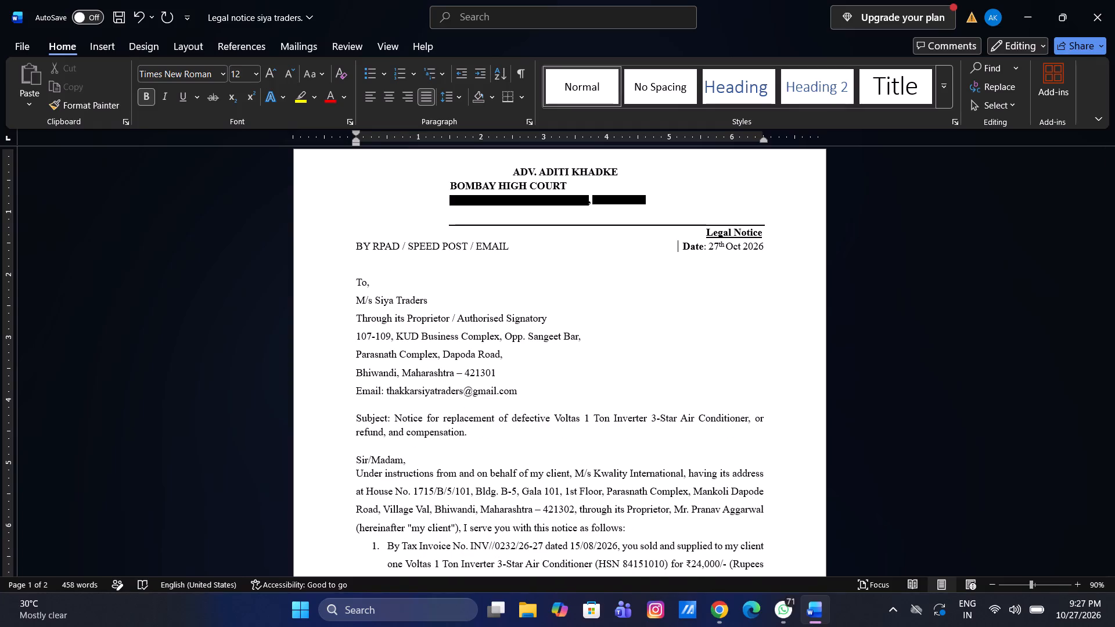
Insert a blank line between the "Legal Notice" heading and the BY RPAD / SPEED POST / EMAIL line.
click(357, 249)
key(Return)
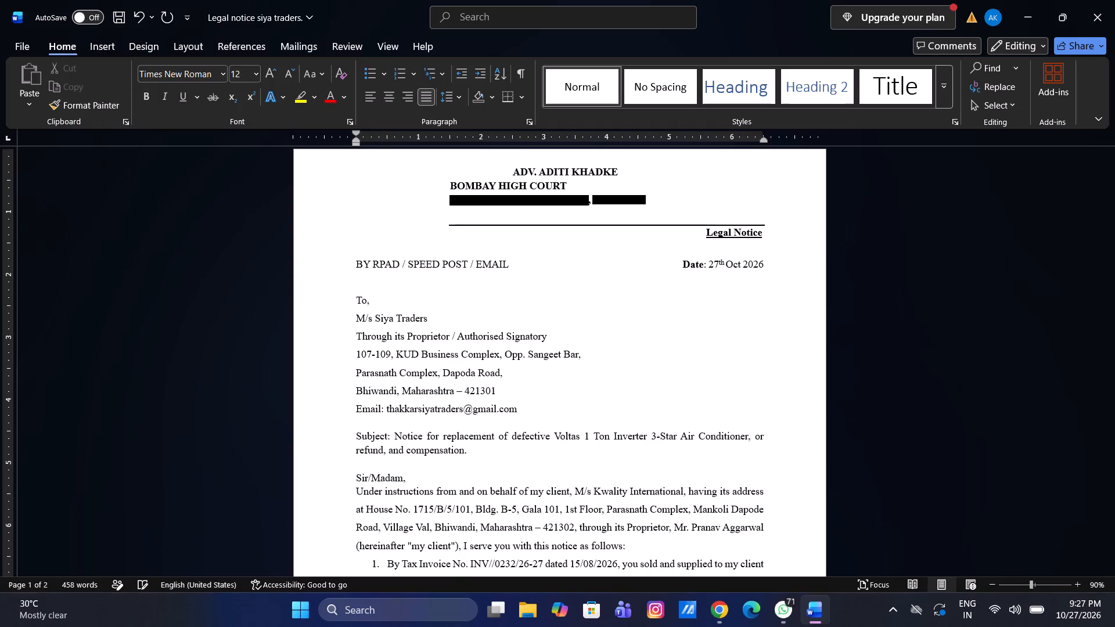
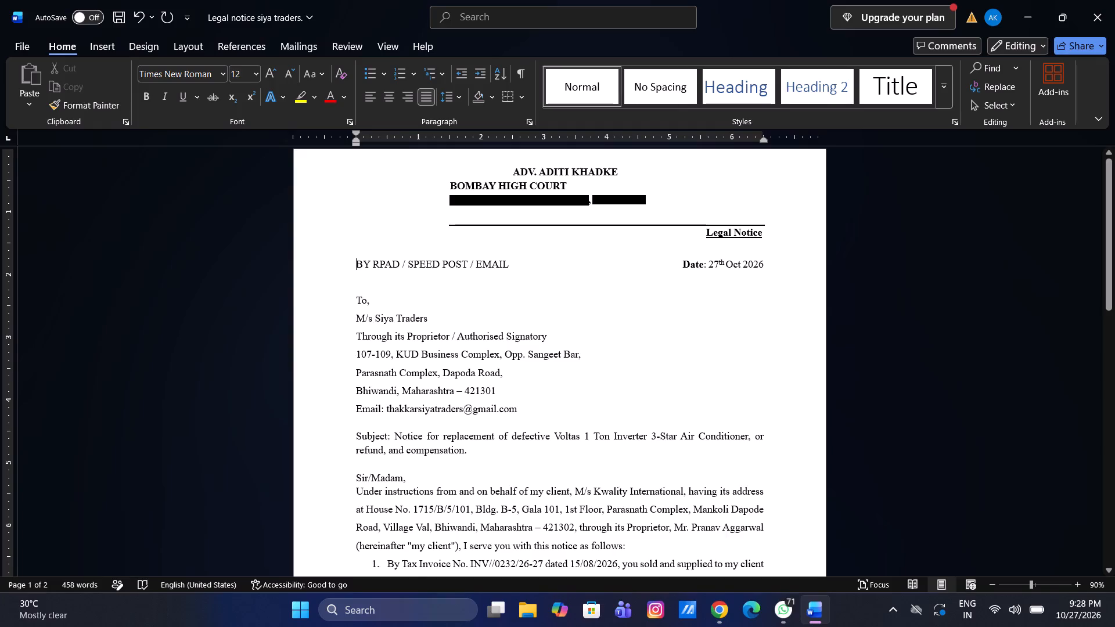
Delete the bracketed enrolment number line from the advocate's signature block at the end of the notice.
scroll(485, 492, down, 1)
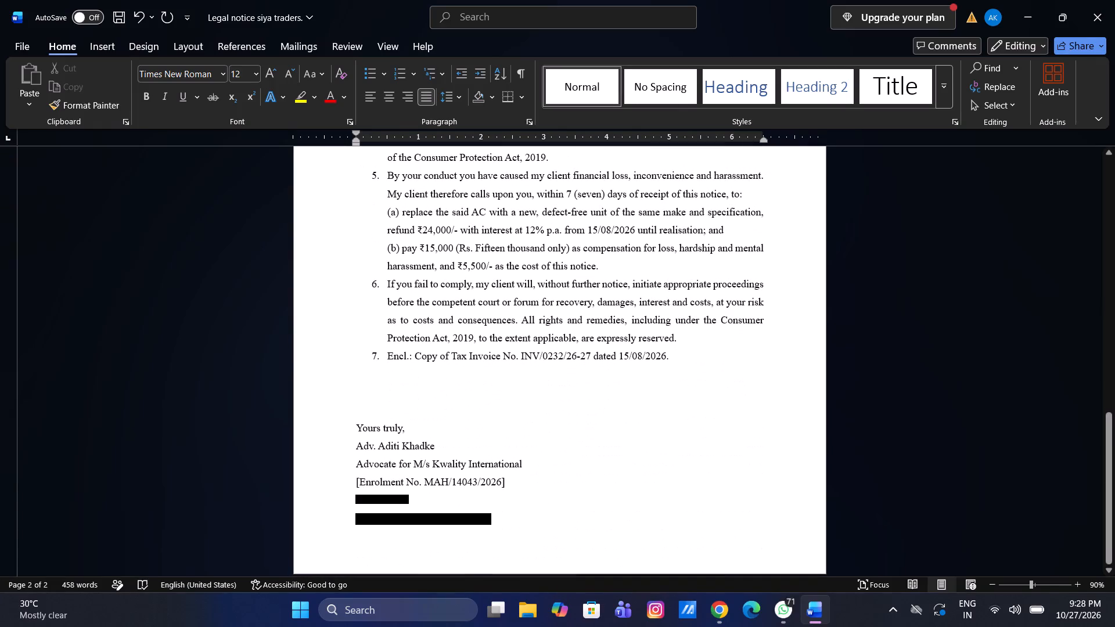
scroll(485, 492, down, 1)
drag(353, 479, 509, 478)
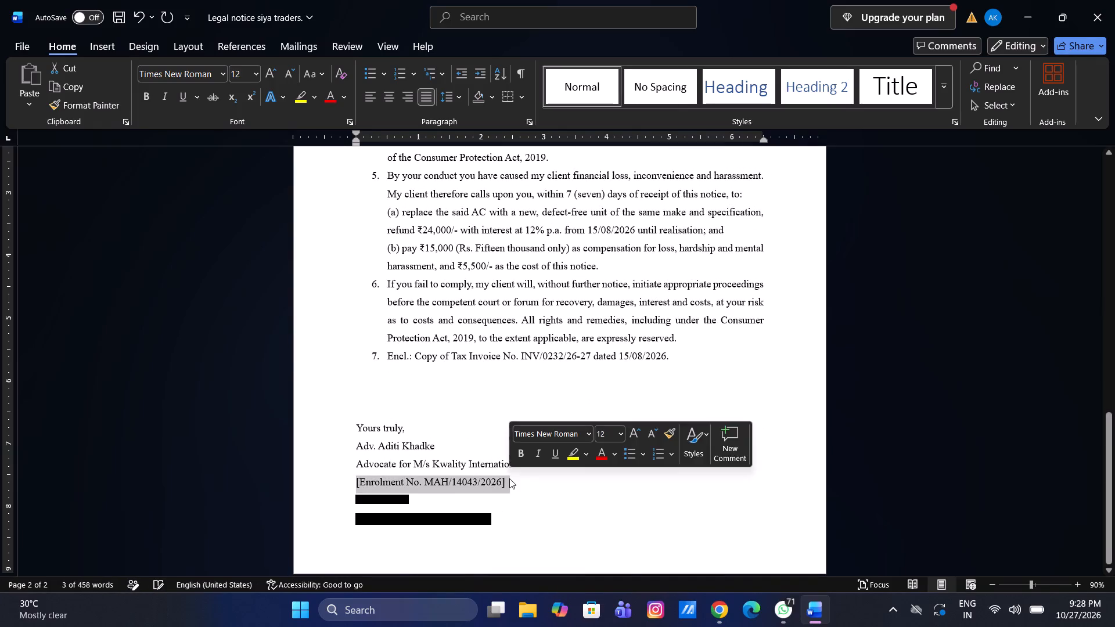
key(BackSpace)
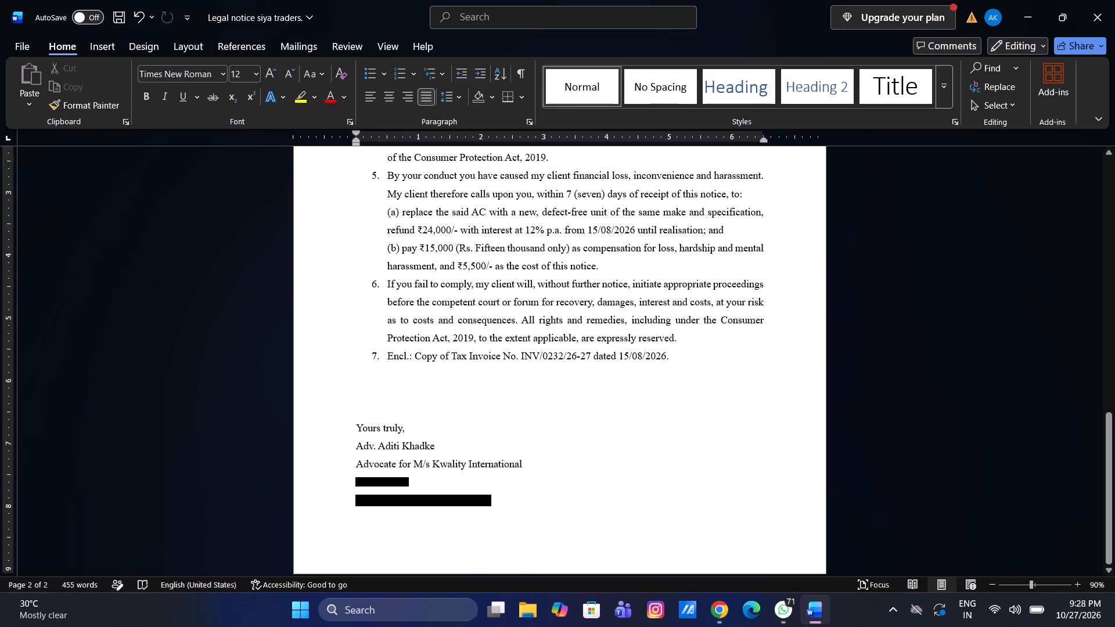
Change the first letter of the e-mail address in the signature block to a lowercase a.
click(362, 501)
key(BackSpace)
key(a)
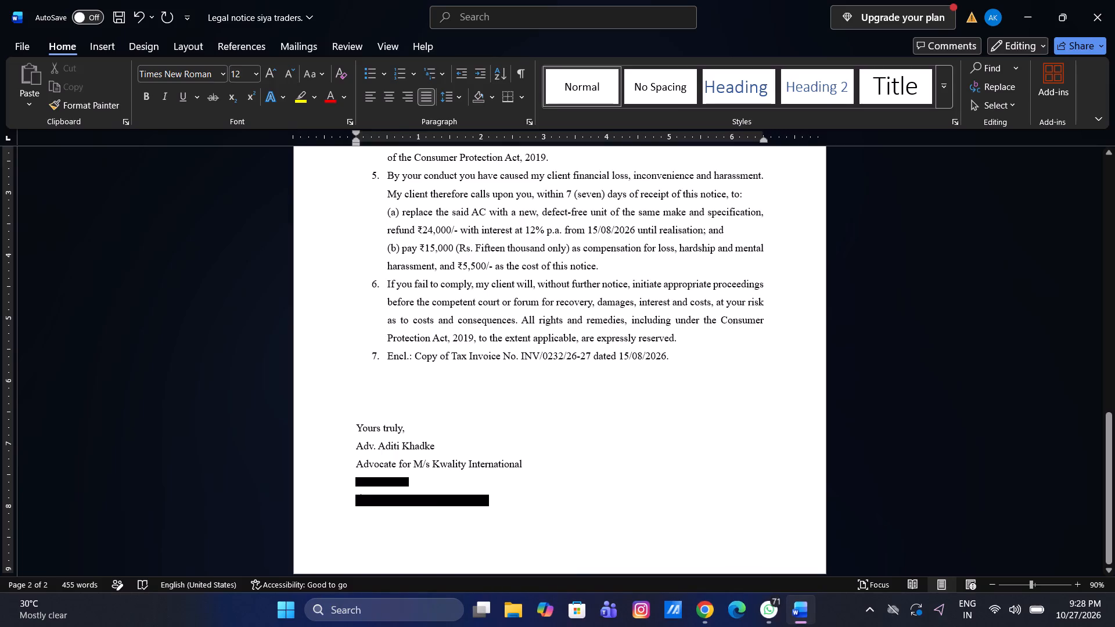
Review the whole notice from the signature block back up to the letterhead, checking its wording and page layout.
scroll(403, 436, up, 1)
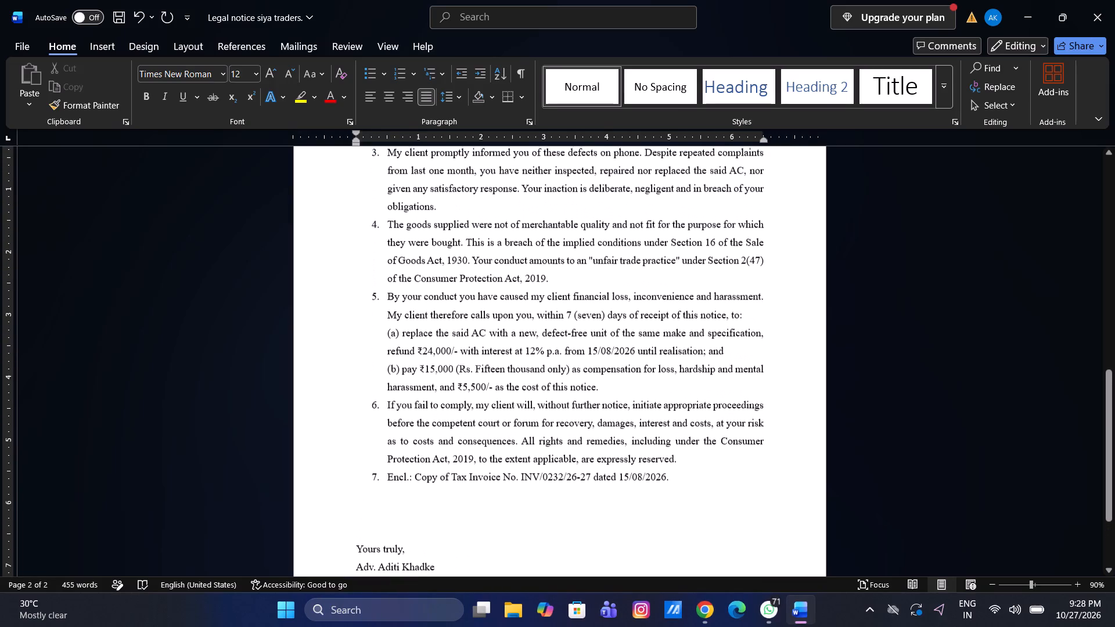
scroll(403, 436, up, 2)
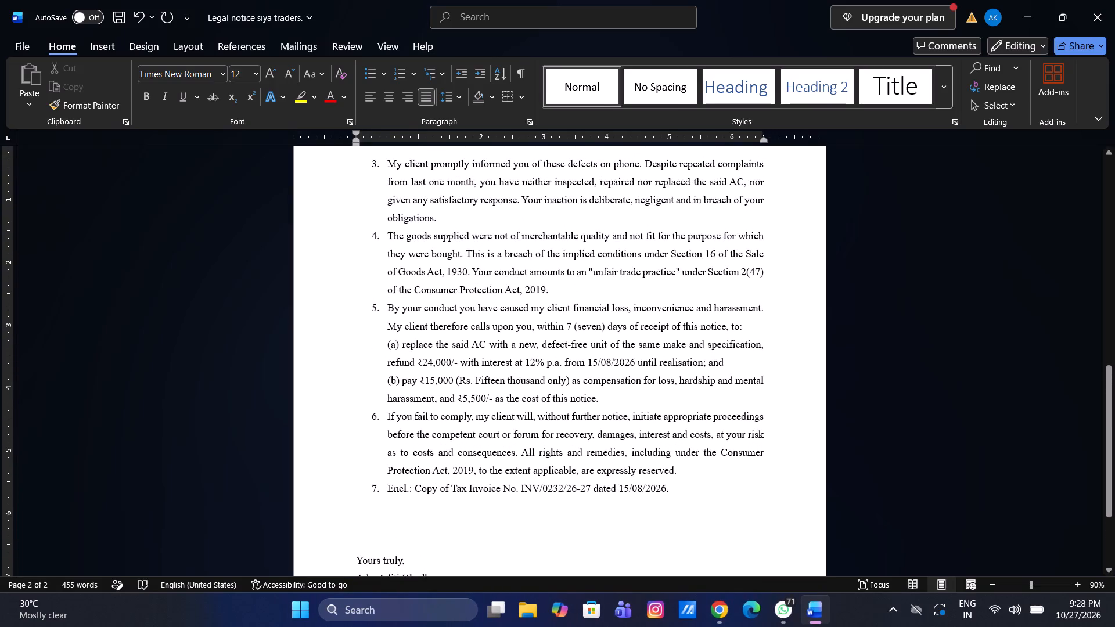
scroll(403, 436, up, 2)
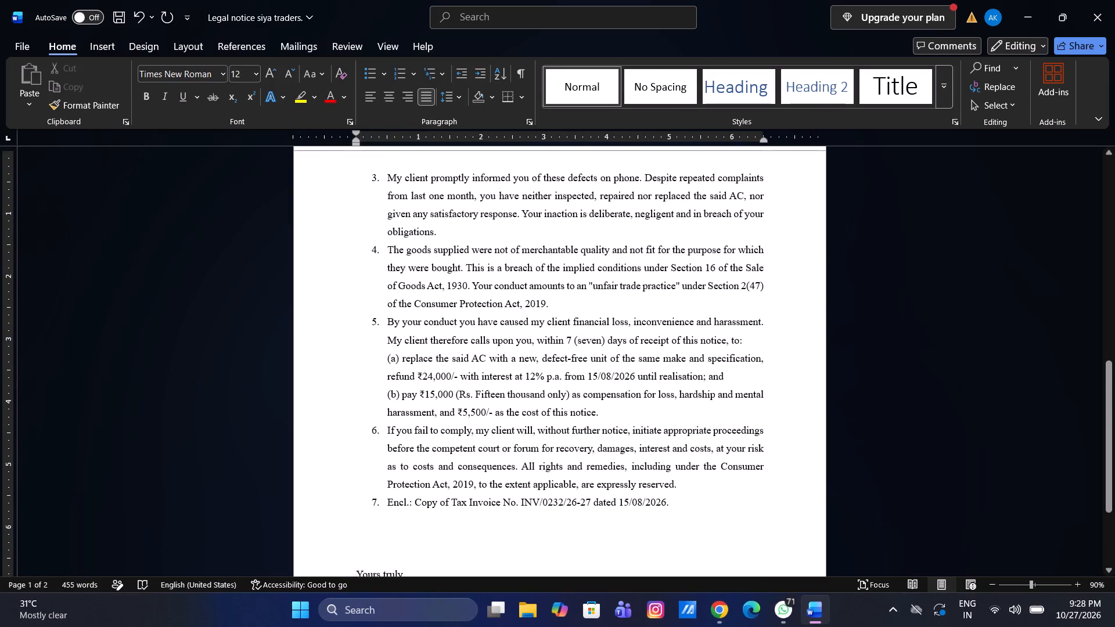
scroll(403, 436, up, 2)
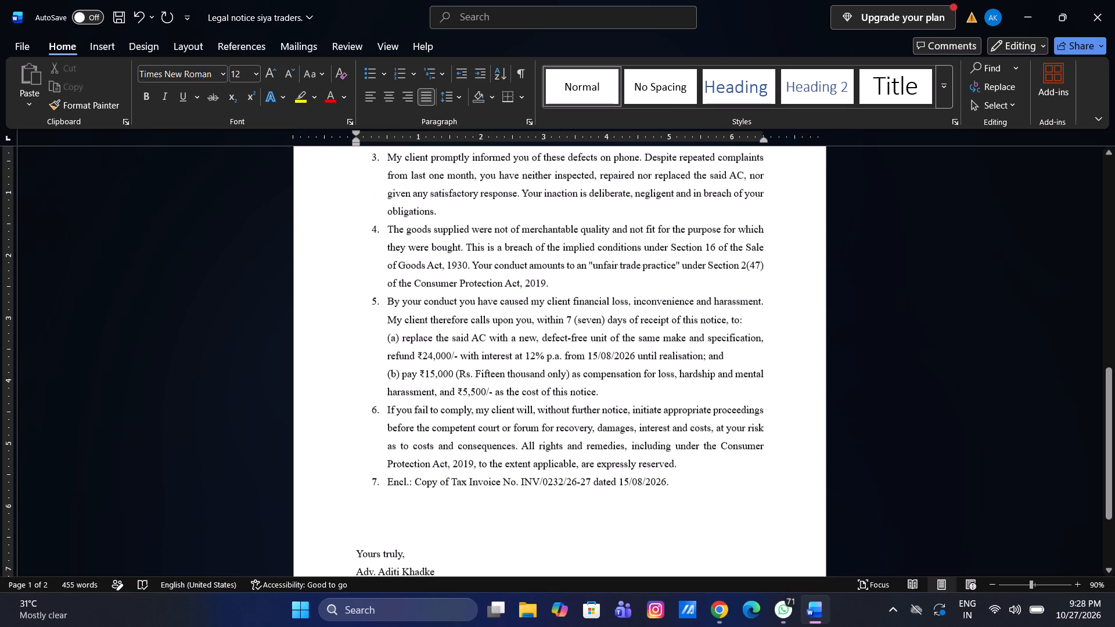
scroll(403, 436, up, 3)
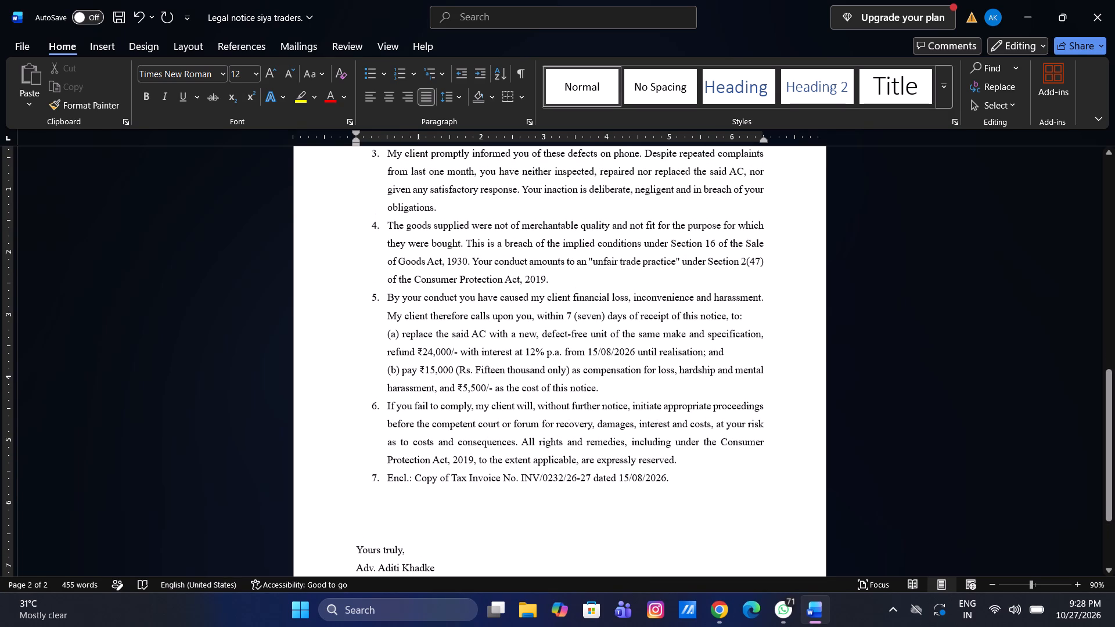
scroll(403, 436, up, 5)
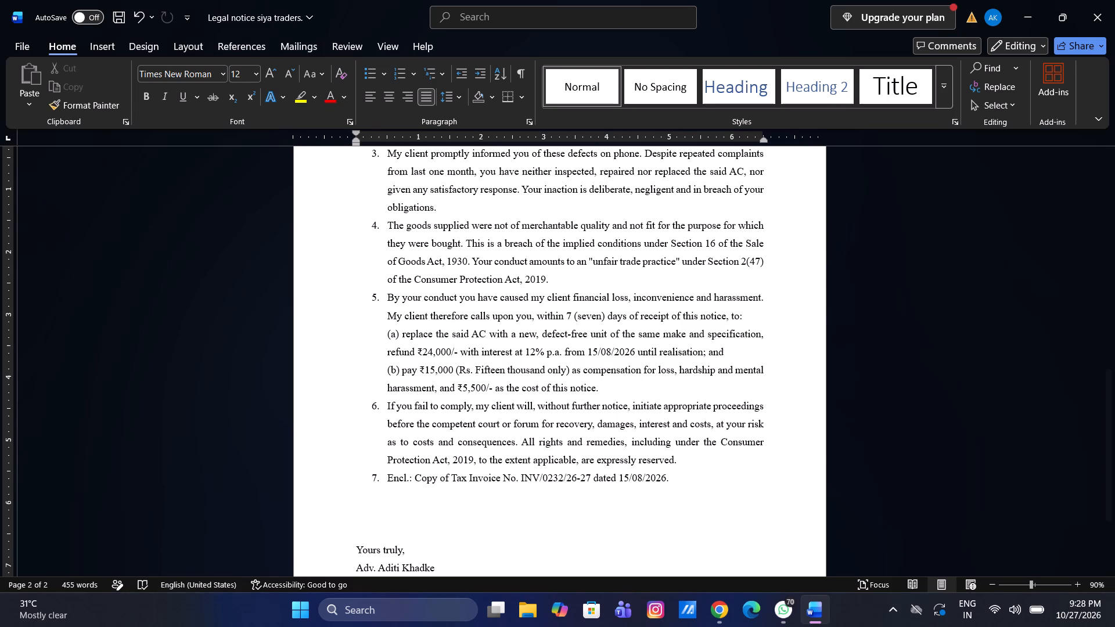
scroll(403, 436, up, 5)
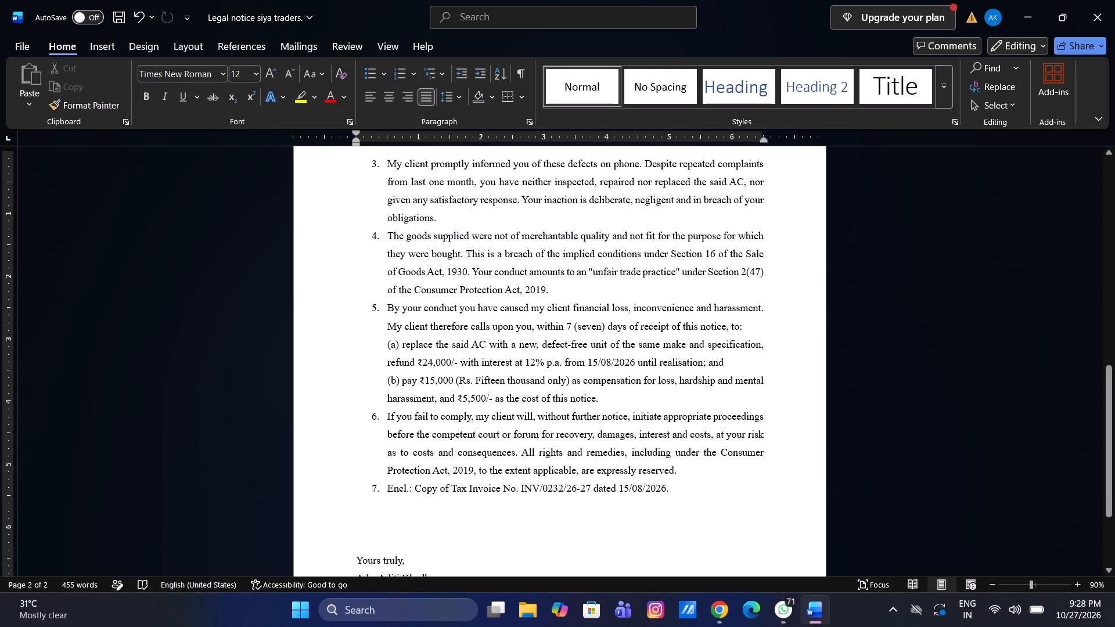
scroll(403, 436, up, 2)
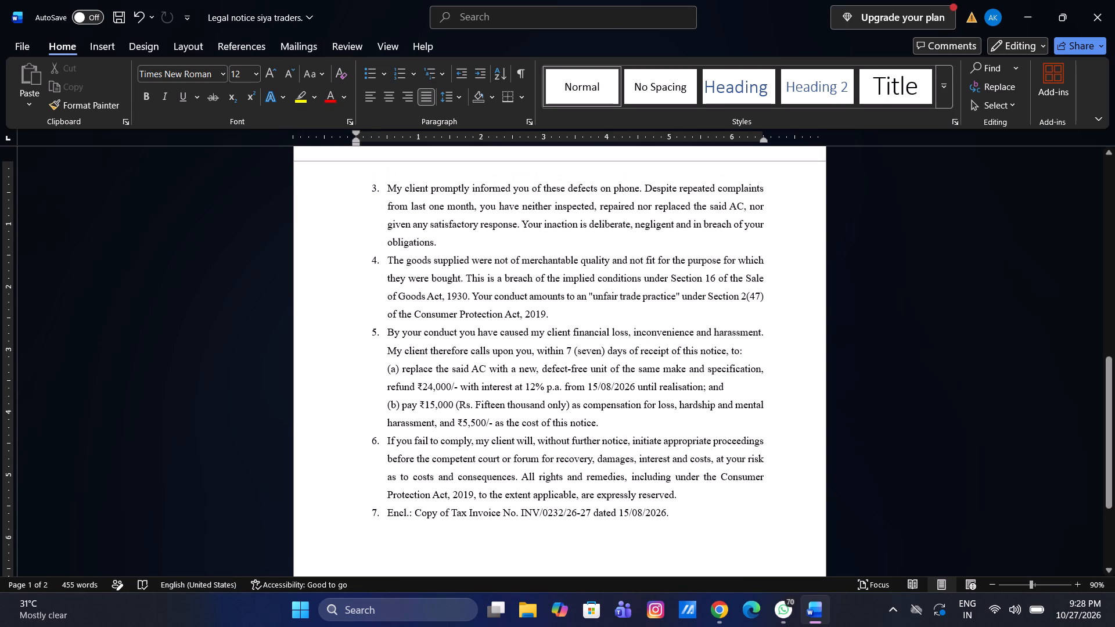
scroll(403, 436, up, 2)
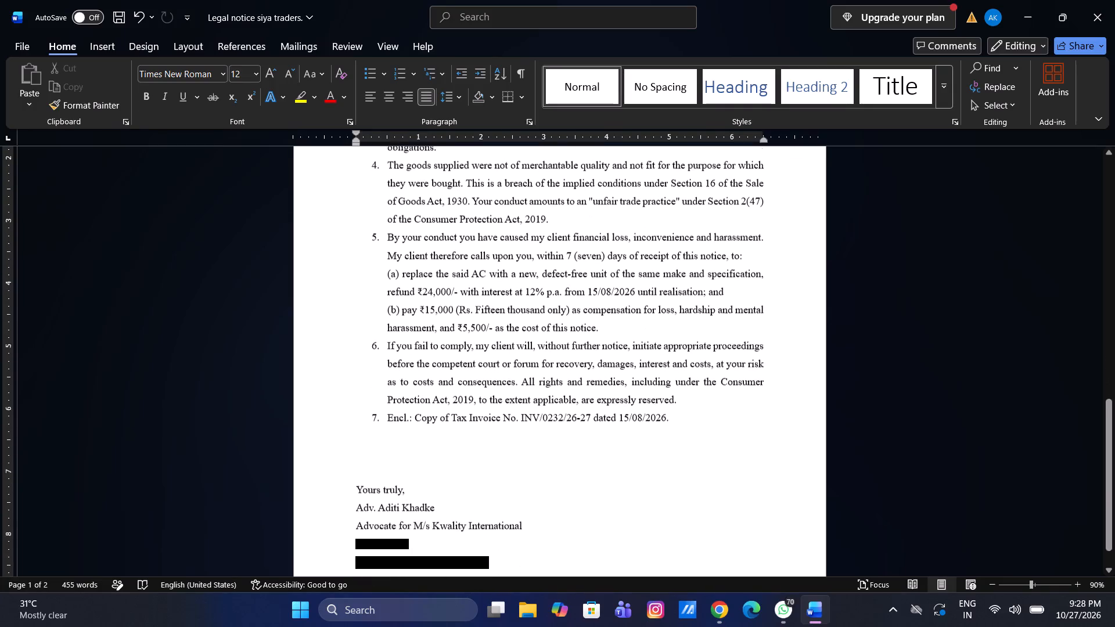
scroll(403, 436, up, 1)
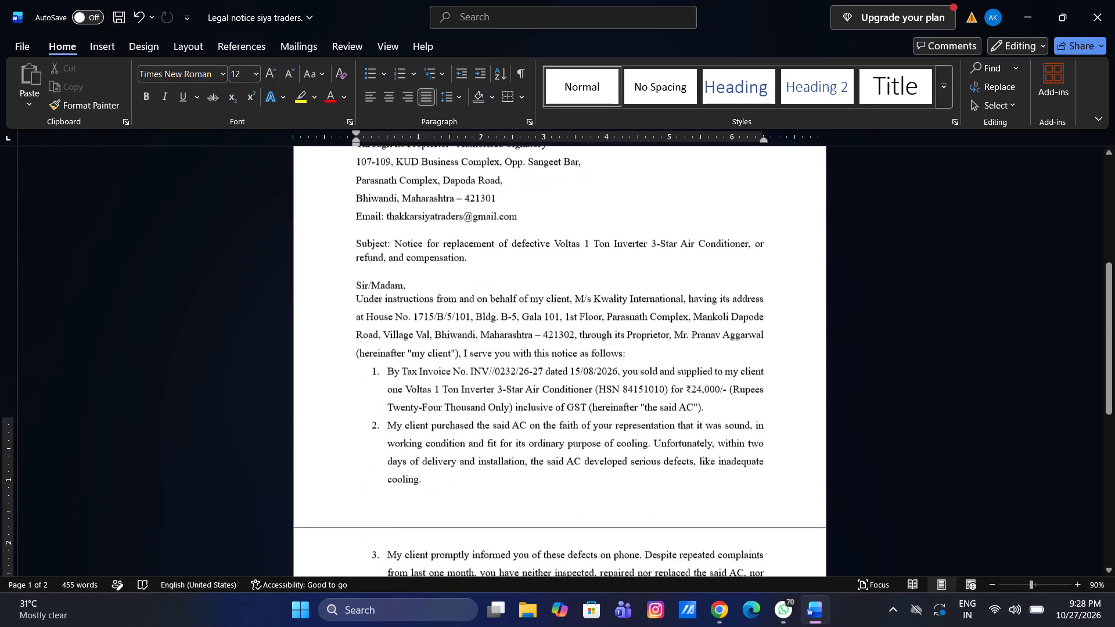
scroll(403, 436, up, 2)
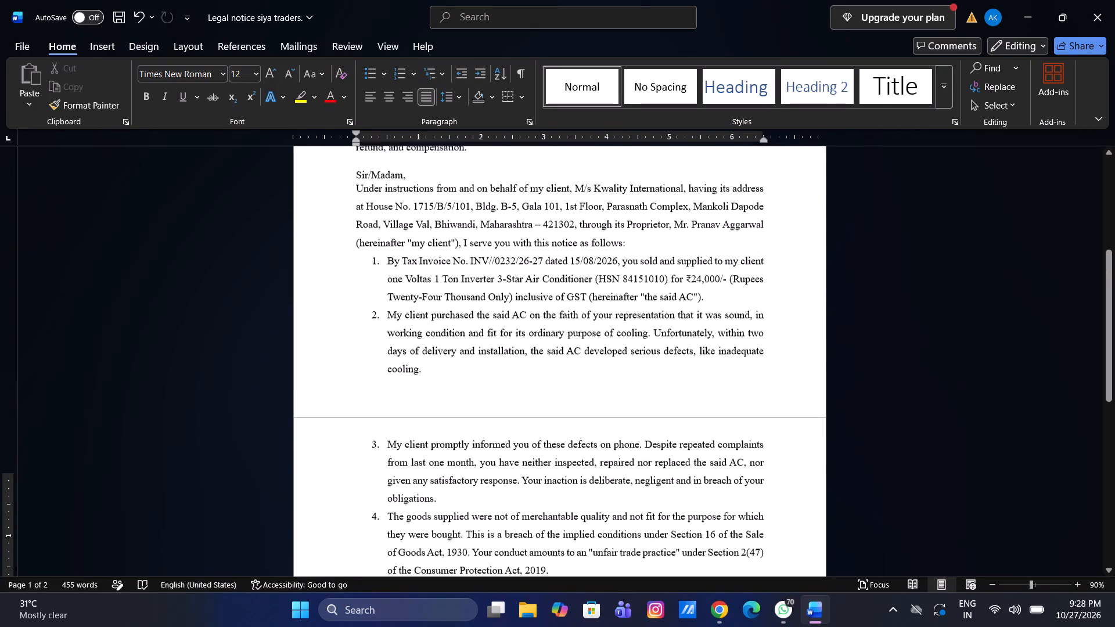
scroll(391, 437, up, 1)
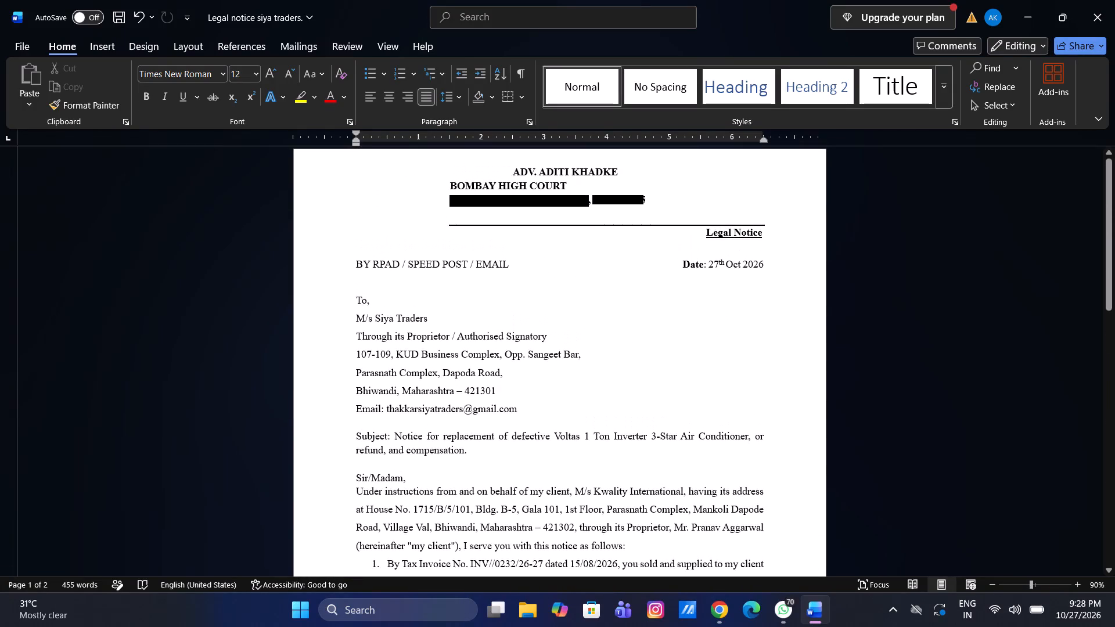
ctrl+scroll(391, 437, down, 6)
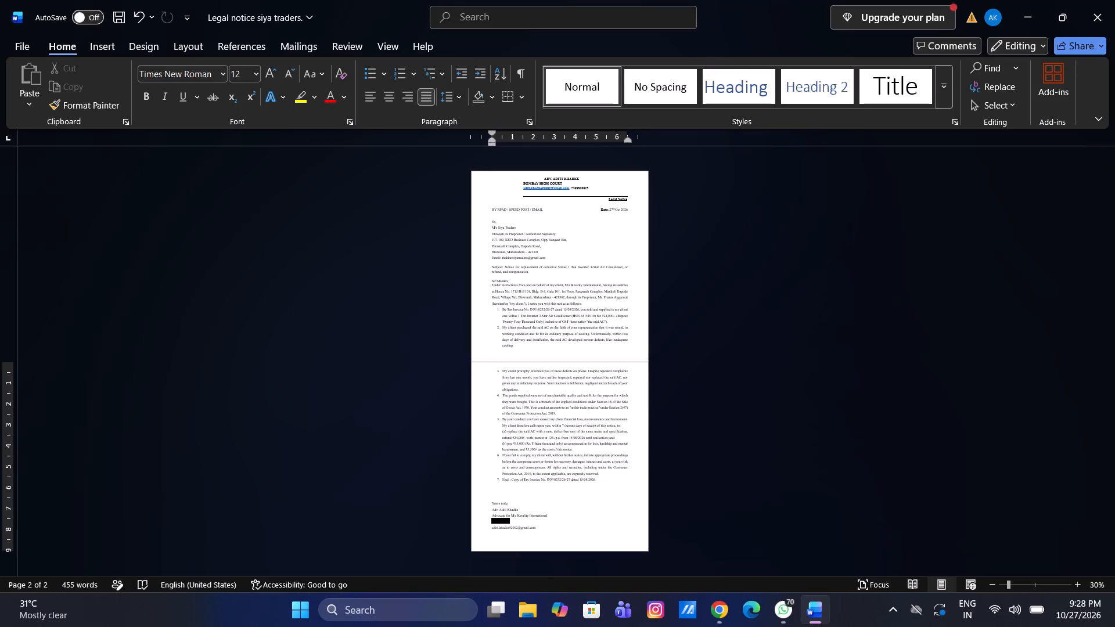
Save a copy of the notice as a Word document in the Desktop folder, replacing the suggested file name.
click(22, 44)
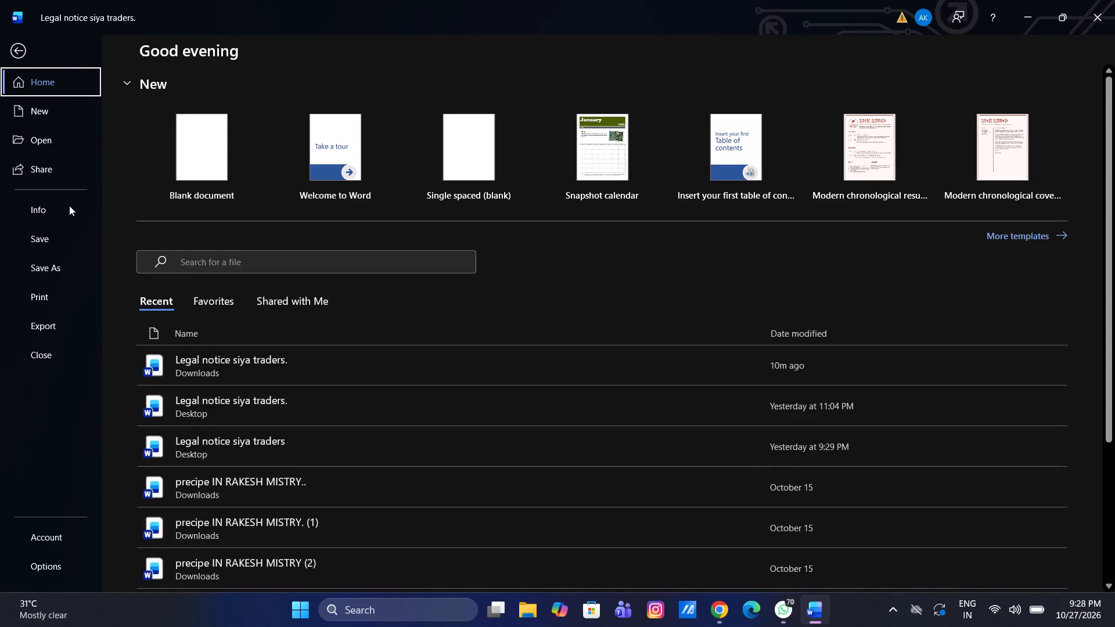
click(47, 257)
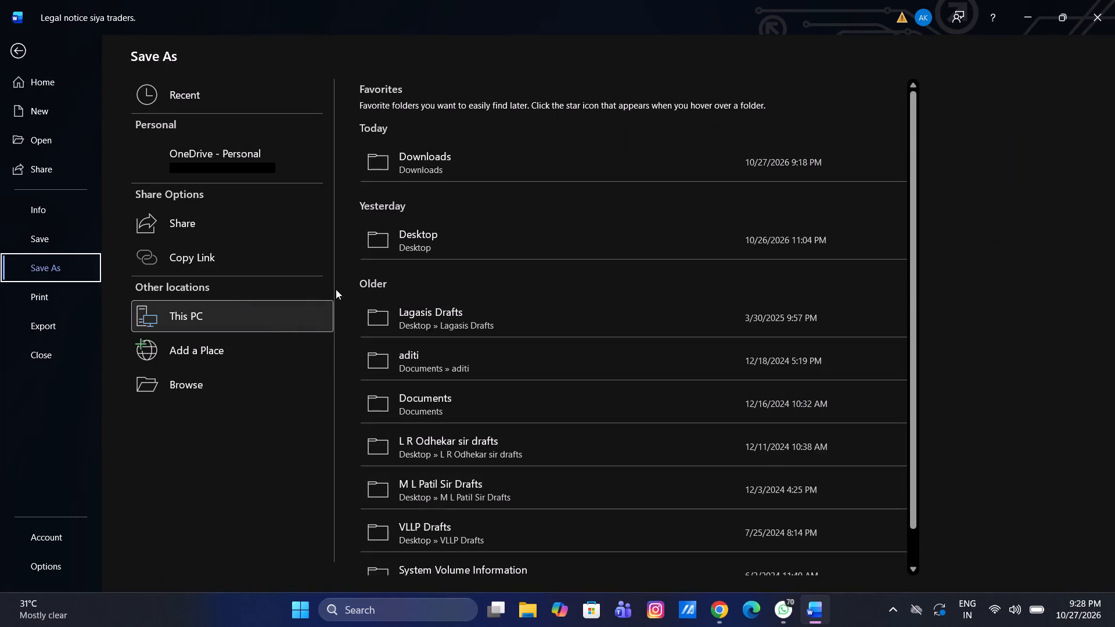
click(418, 242)
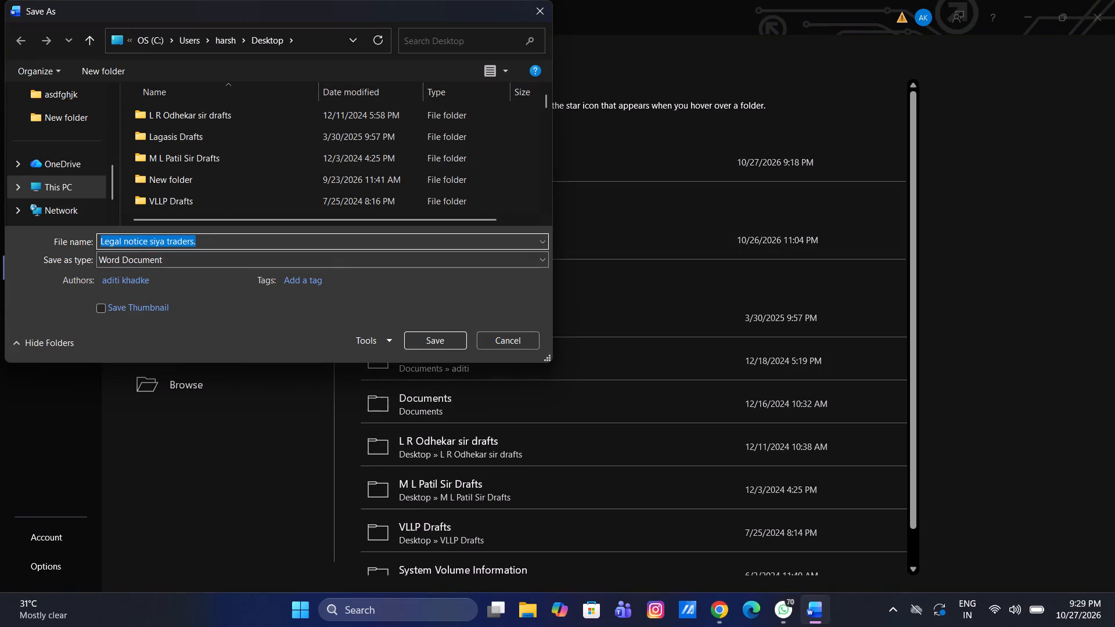
key(period)
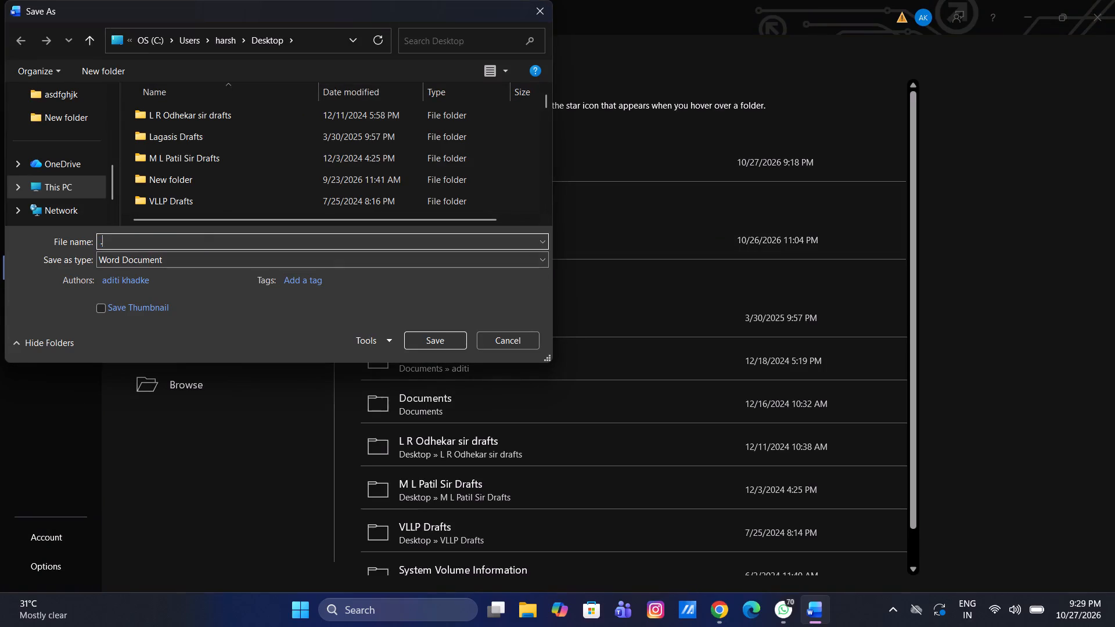
key(BackSpace)
key(ctrl+z)
key(ctrl+z)
key(ctrl+z)
key(ctrl+z)
Enter "Siya Traders Legal Notice" as the file name for the Word document being saved in the Desktop folder.
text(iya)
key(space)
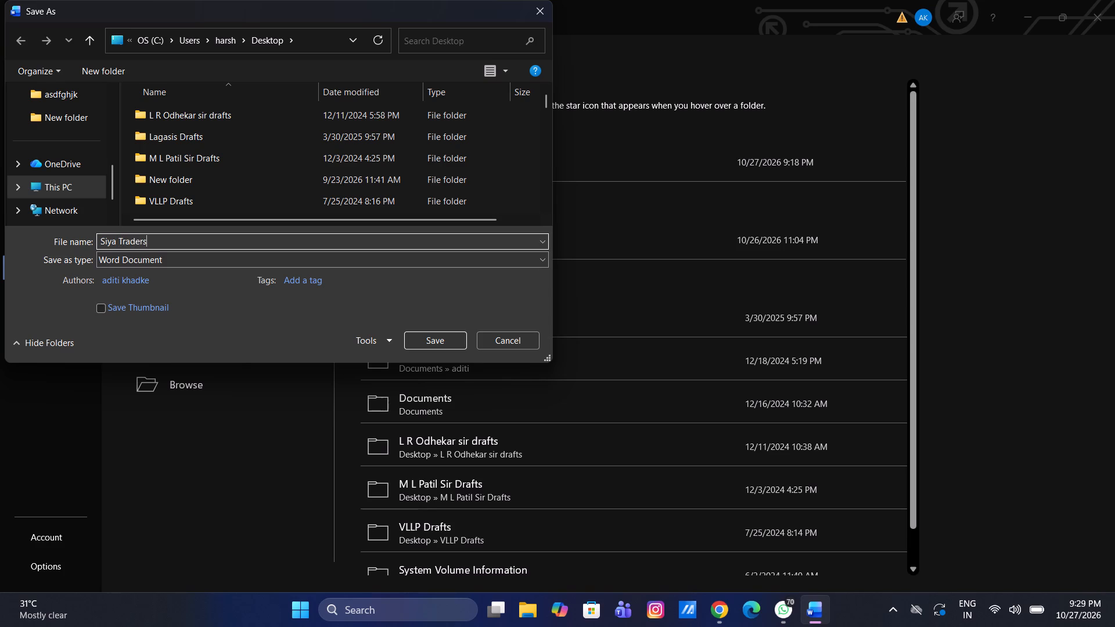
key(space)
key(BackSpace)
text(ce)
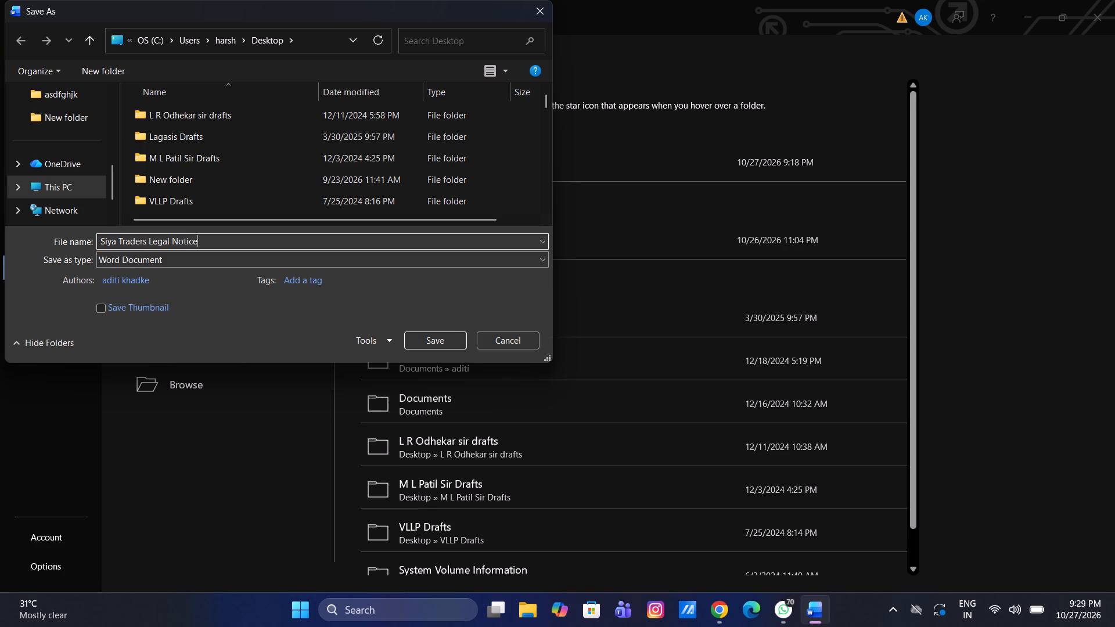